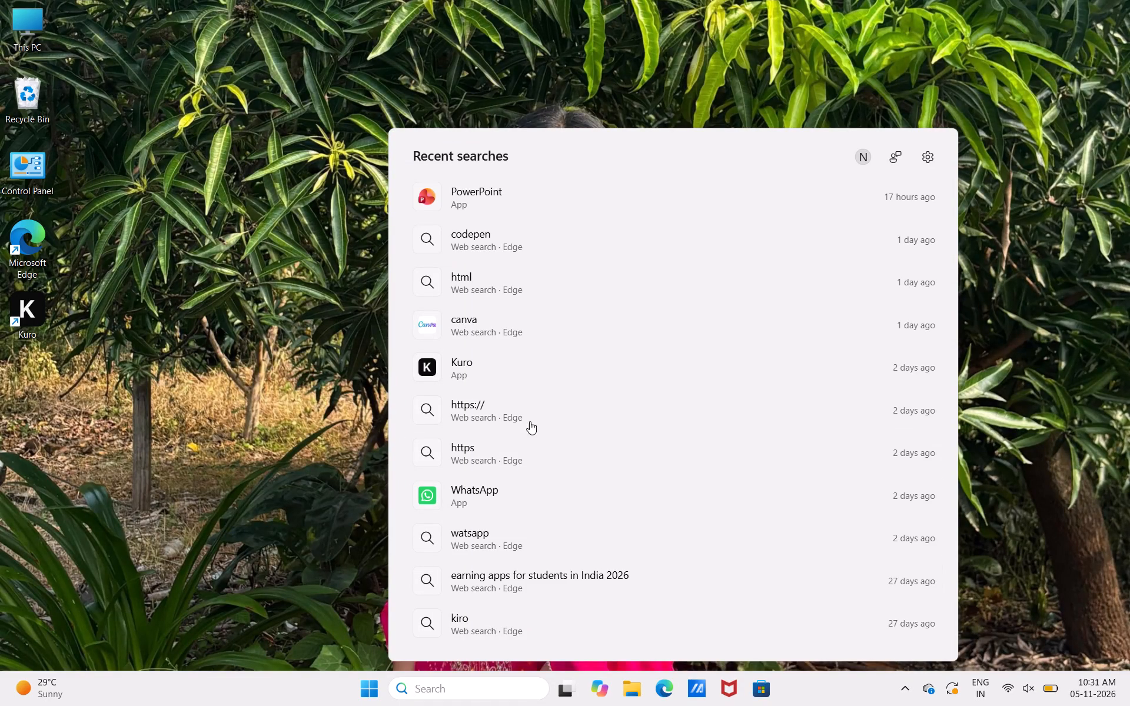
# Launch PowerPoint.
pyautogui.doubleClick(505, 200)
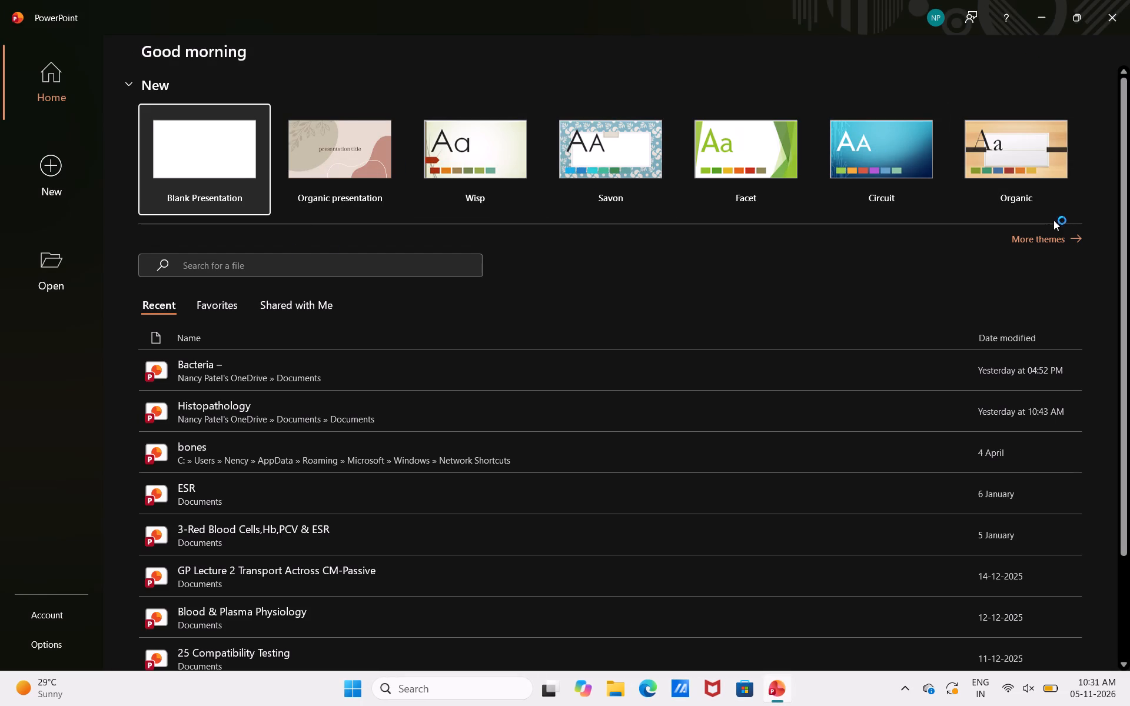
# Browse the full collection of presentation templates and themes, and preview the Animal magnetism template.
pyautogui.click(1044, 239)
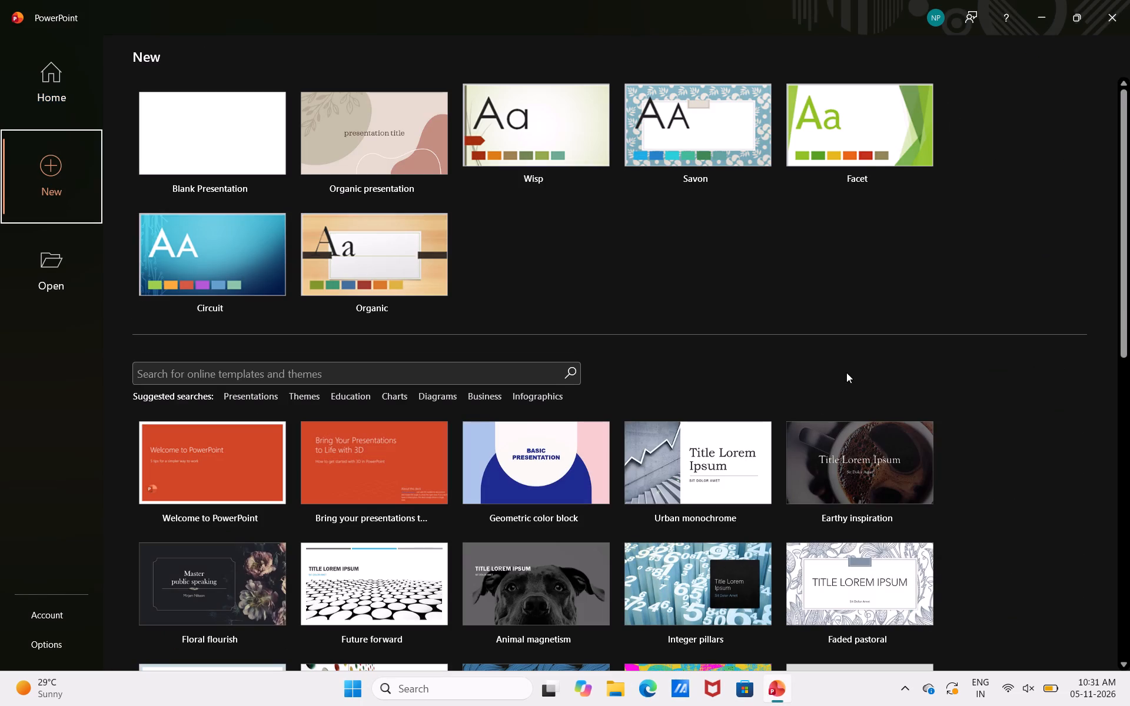
pyautogui.scroll(-3, 644, 479)
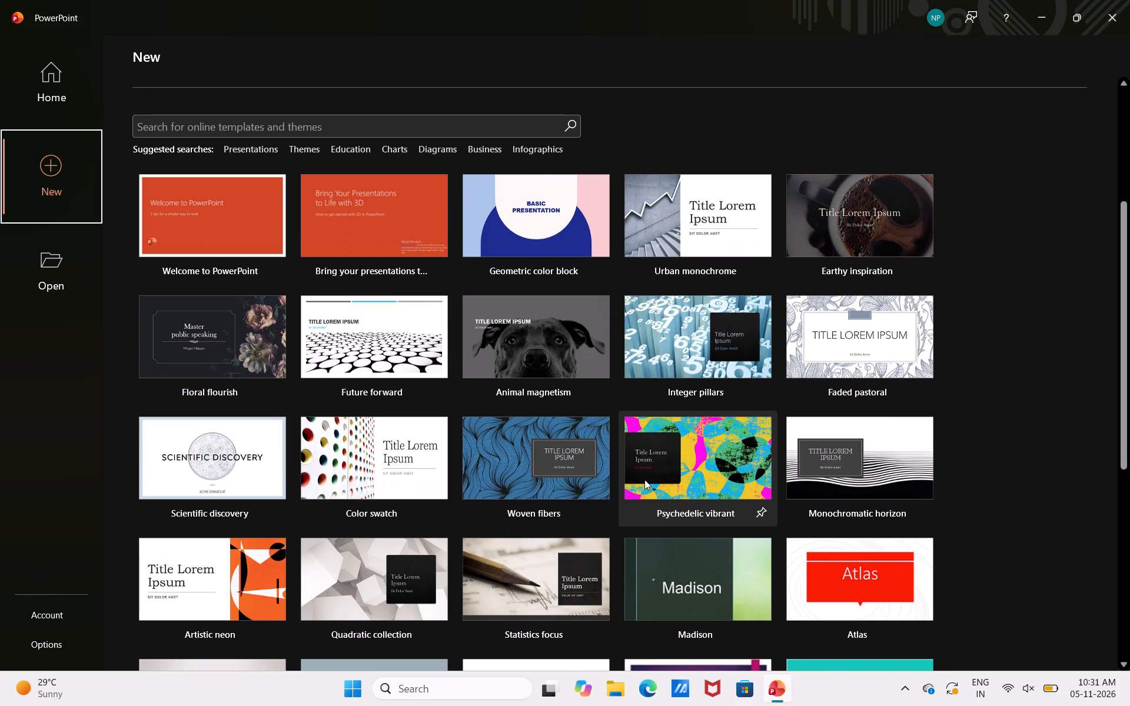
pyautogui.scroll(-1, 661, 454)
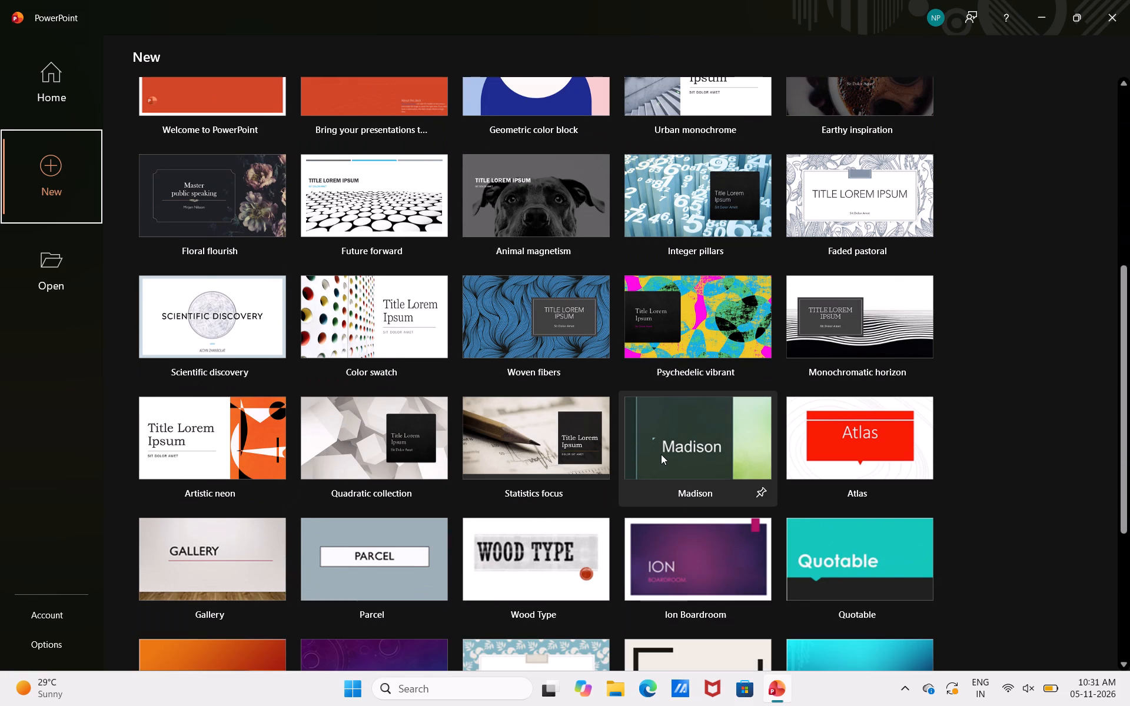
pyautogui.scroll(-6, 661, 454)
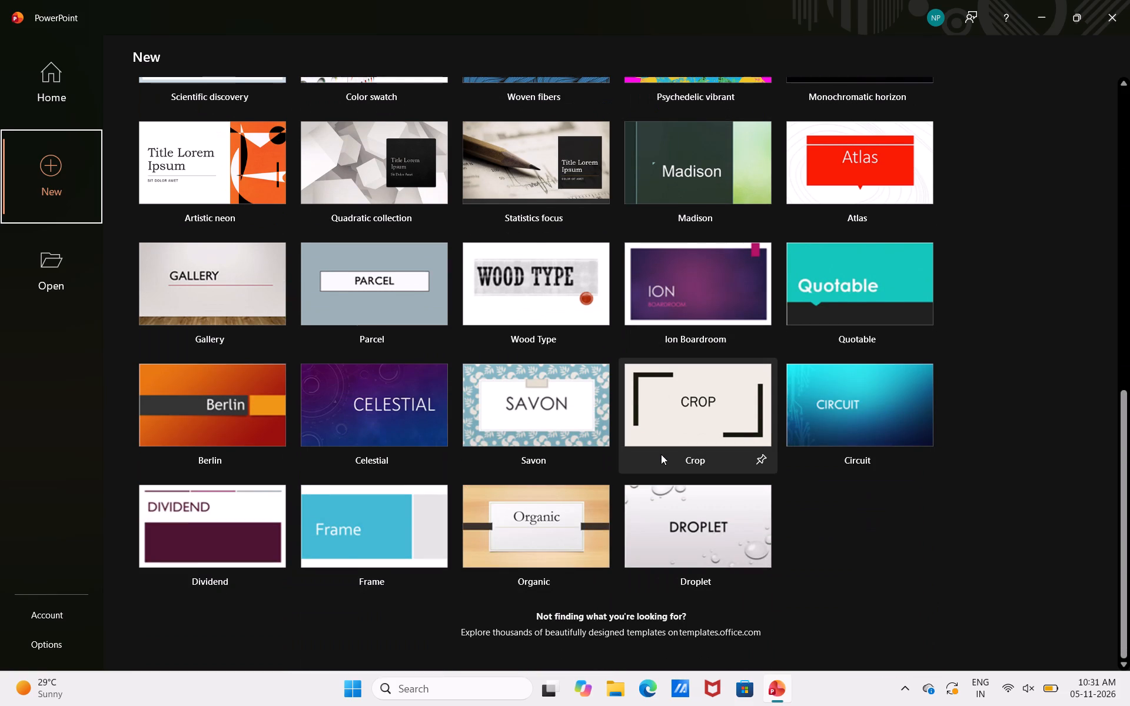
pyautogui.scroll(-4, 661, 454)
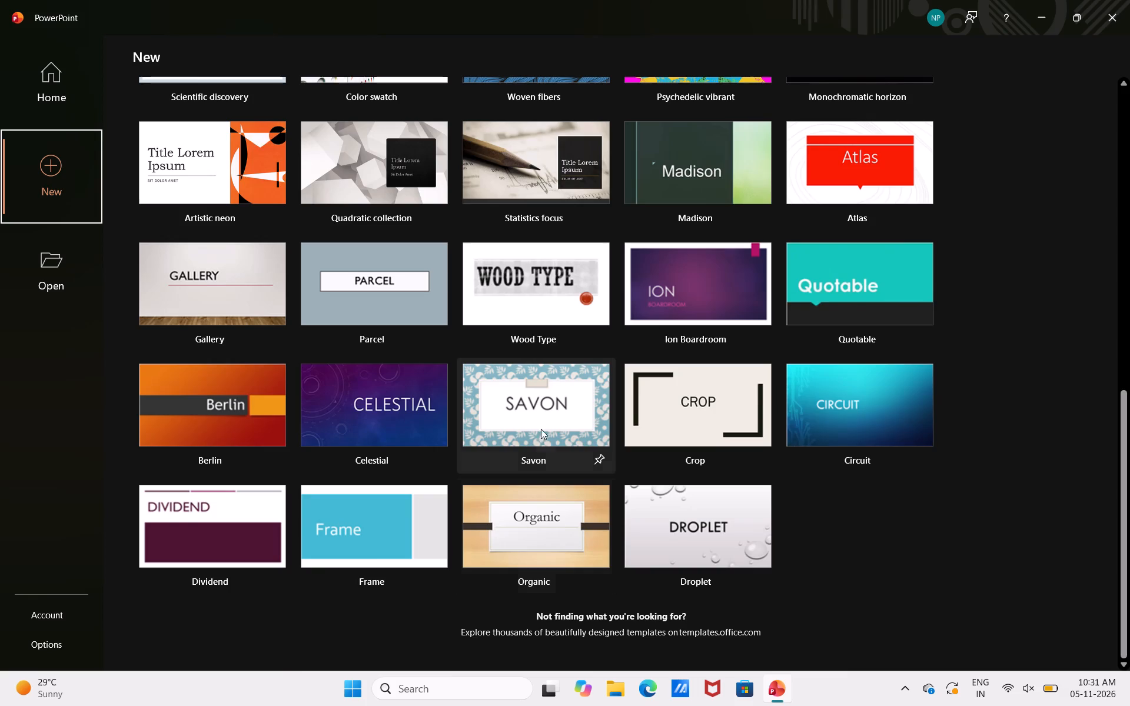
pyautogui.scroll(1, 546, 388)
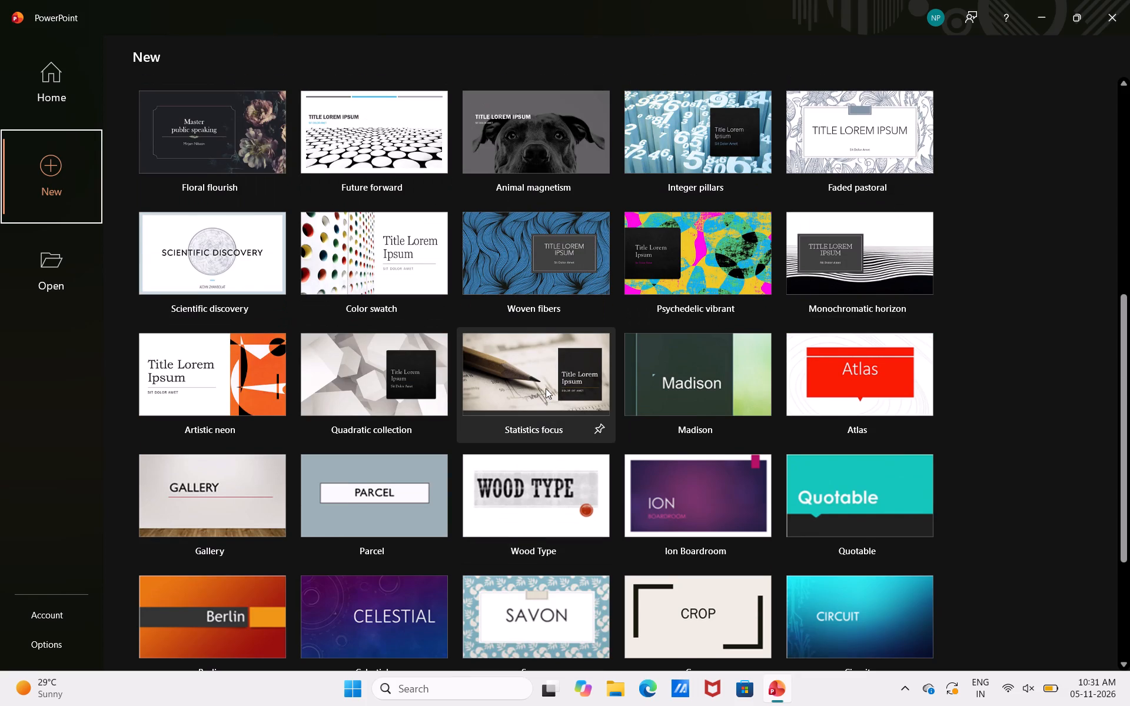
pyautogui.scroll(4, 546, 388)
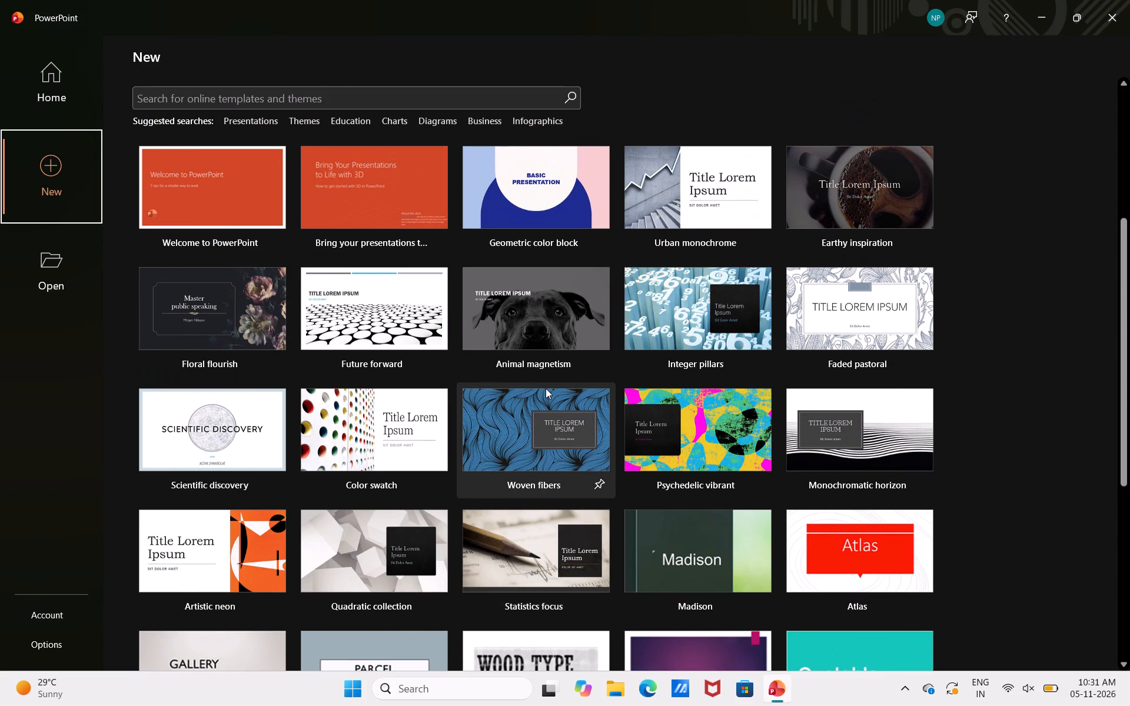
pyautogui.scroll(3, 546, 388)
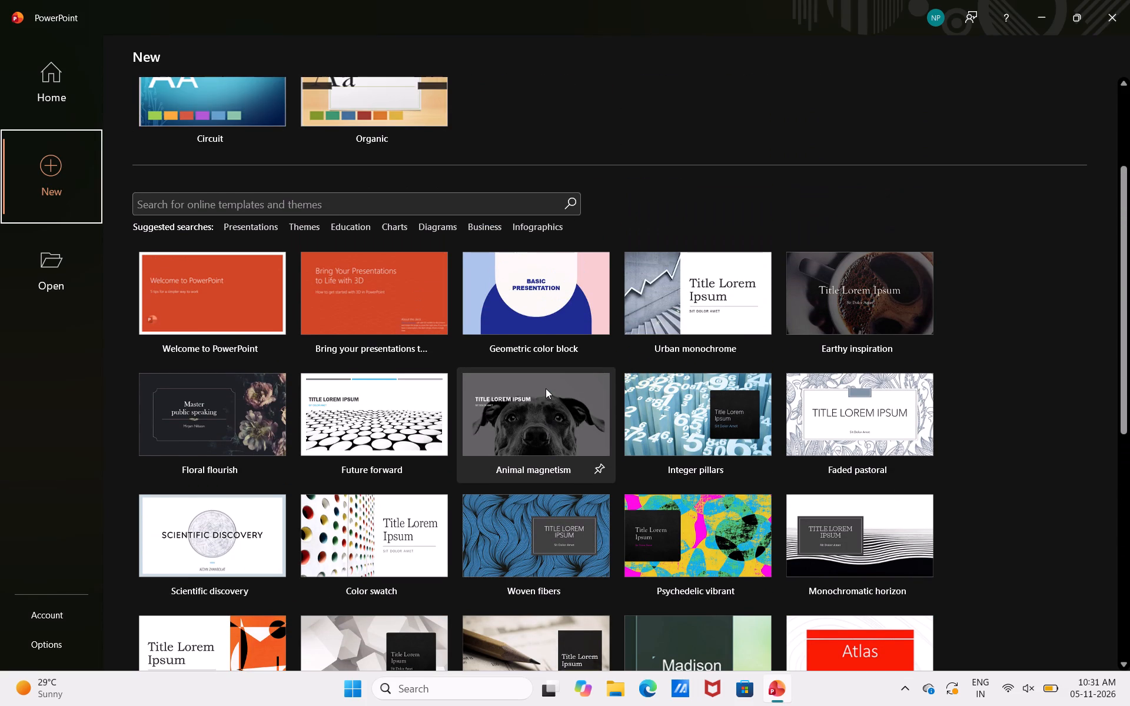
pyautogui.click(546, 389)
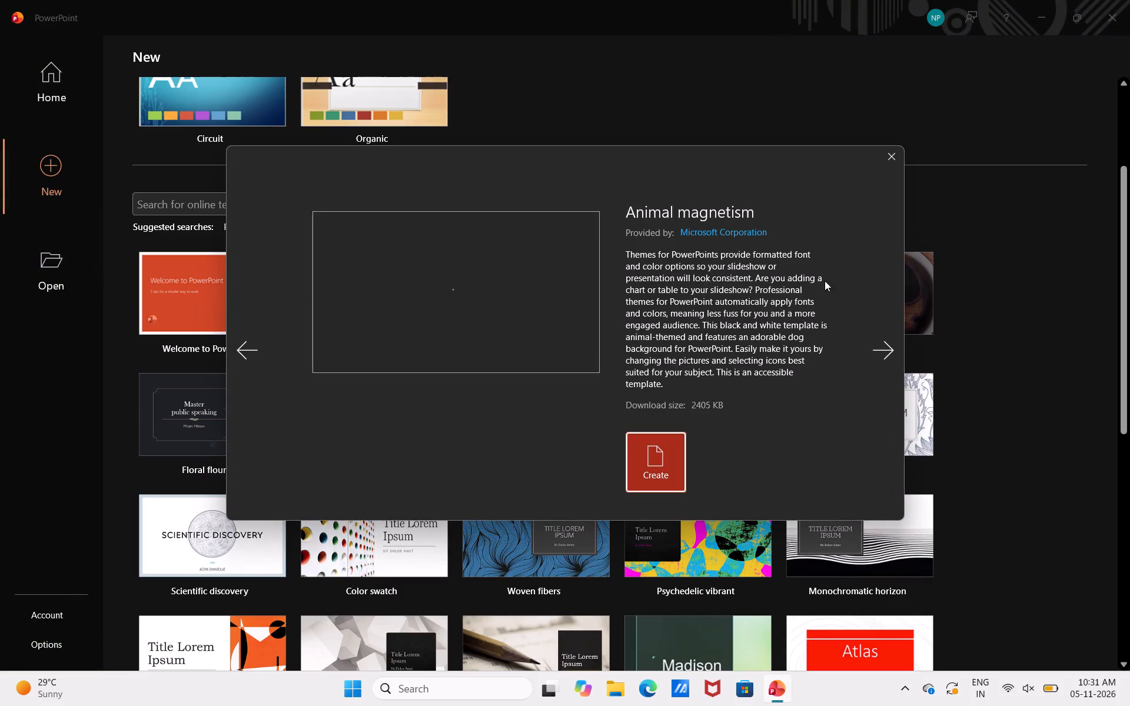
pyautogui.click(885, 160)
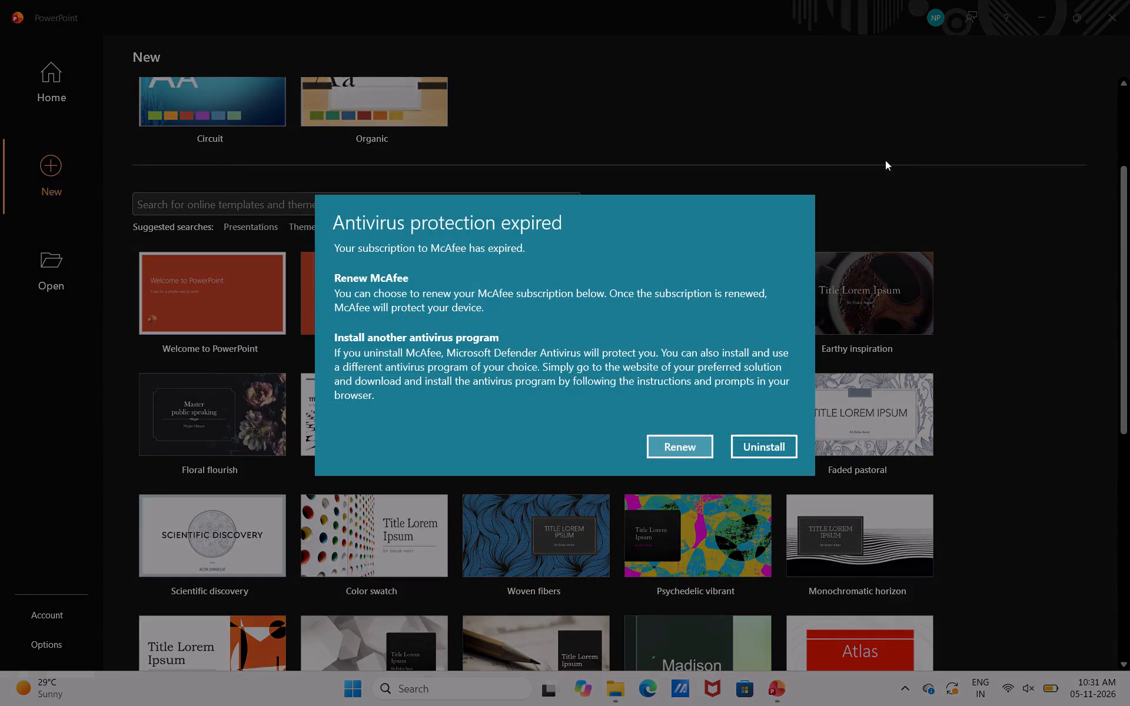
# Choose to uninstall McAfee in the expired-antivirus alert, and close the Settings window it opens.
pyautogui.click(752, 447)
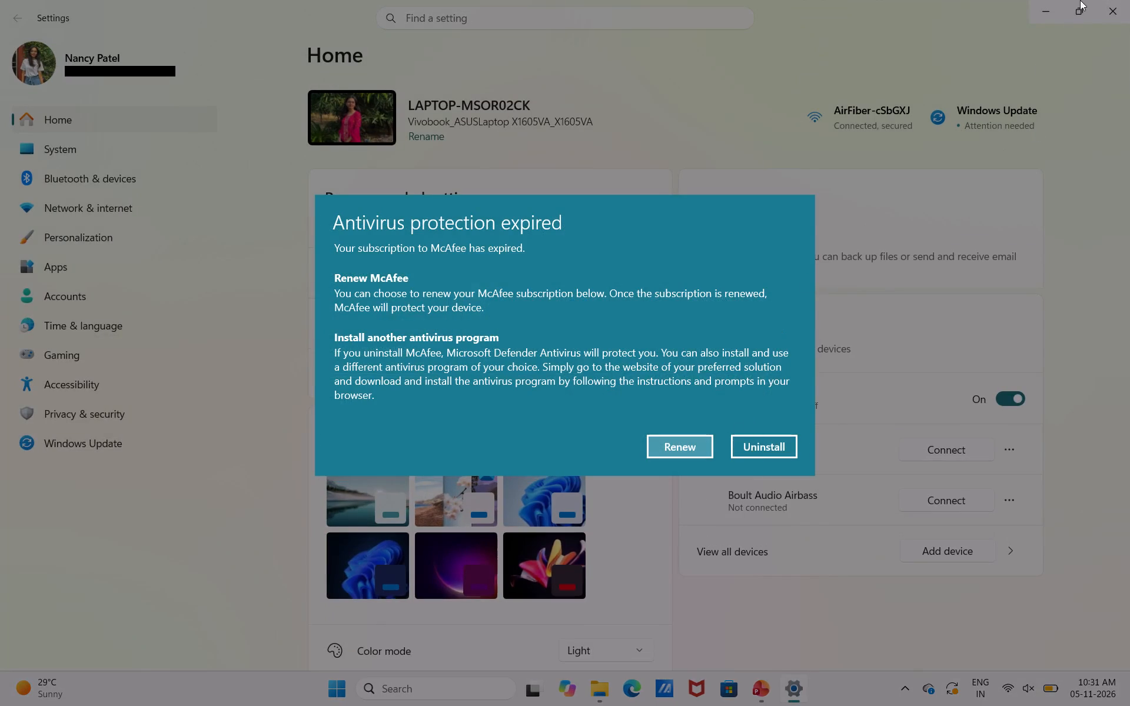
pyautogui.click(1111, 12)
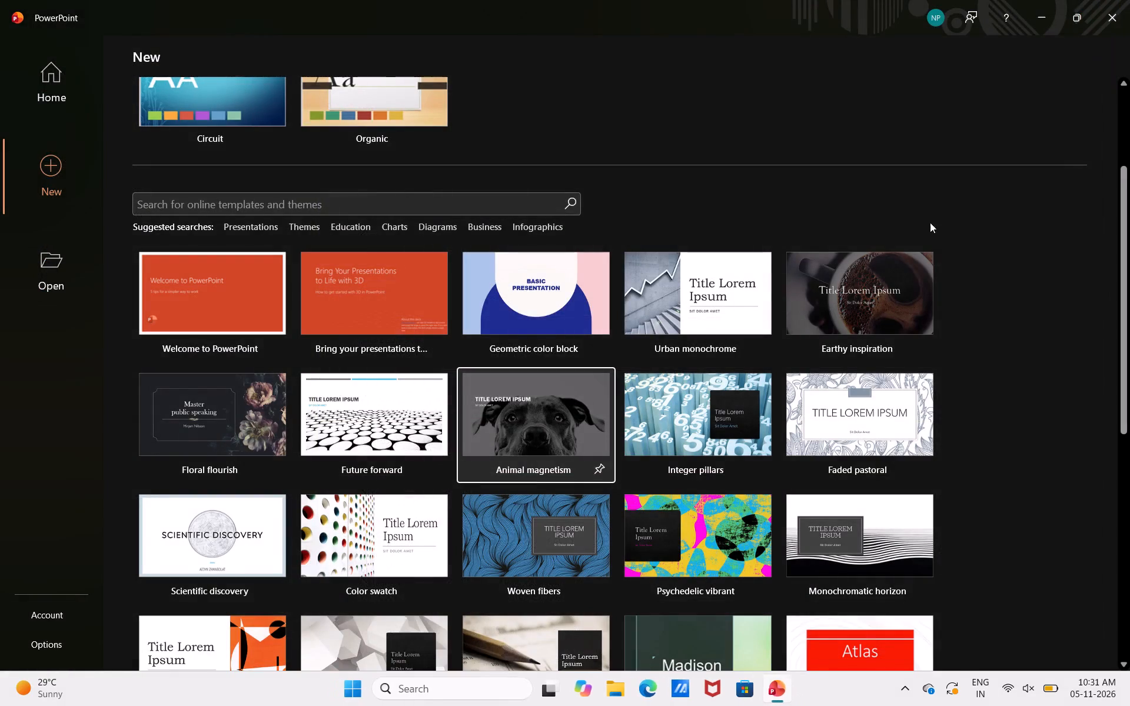
# Create a new presentation from the Earthy inspiration template.
pyautogui.doubleClick(856, 280)
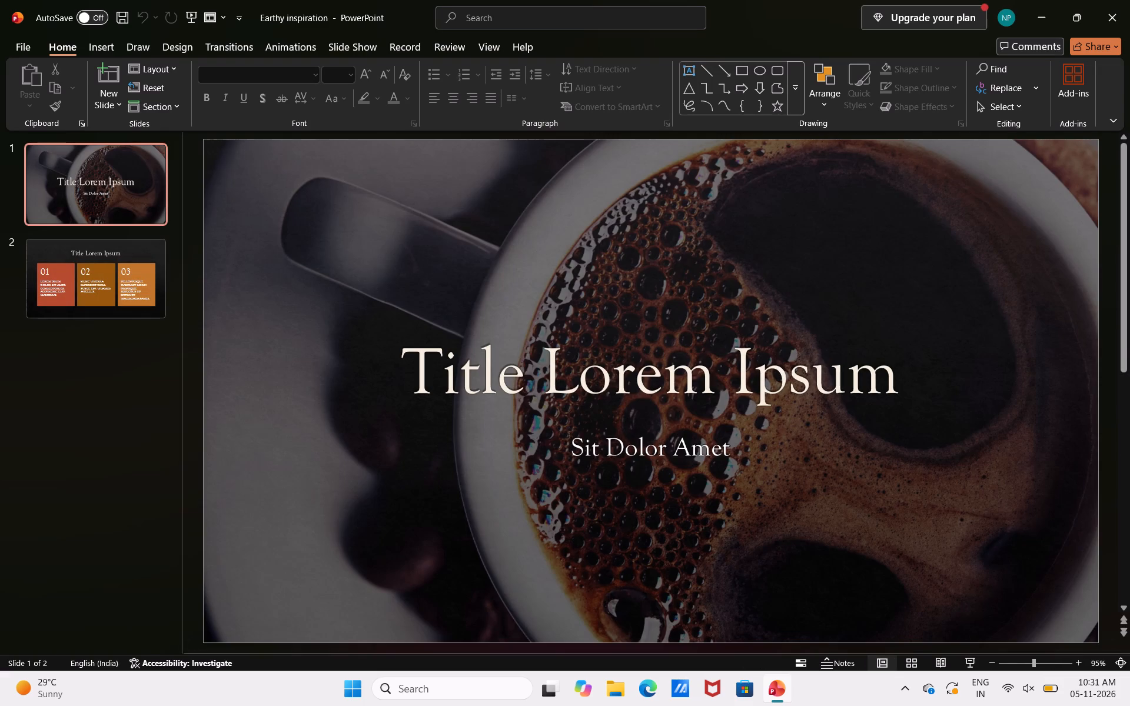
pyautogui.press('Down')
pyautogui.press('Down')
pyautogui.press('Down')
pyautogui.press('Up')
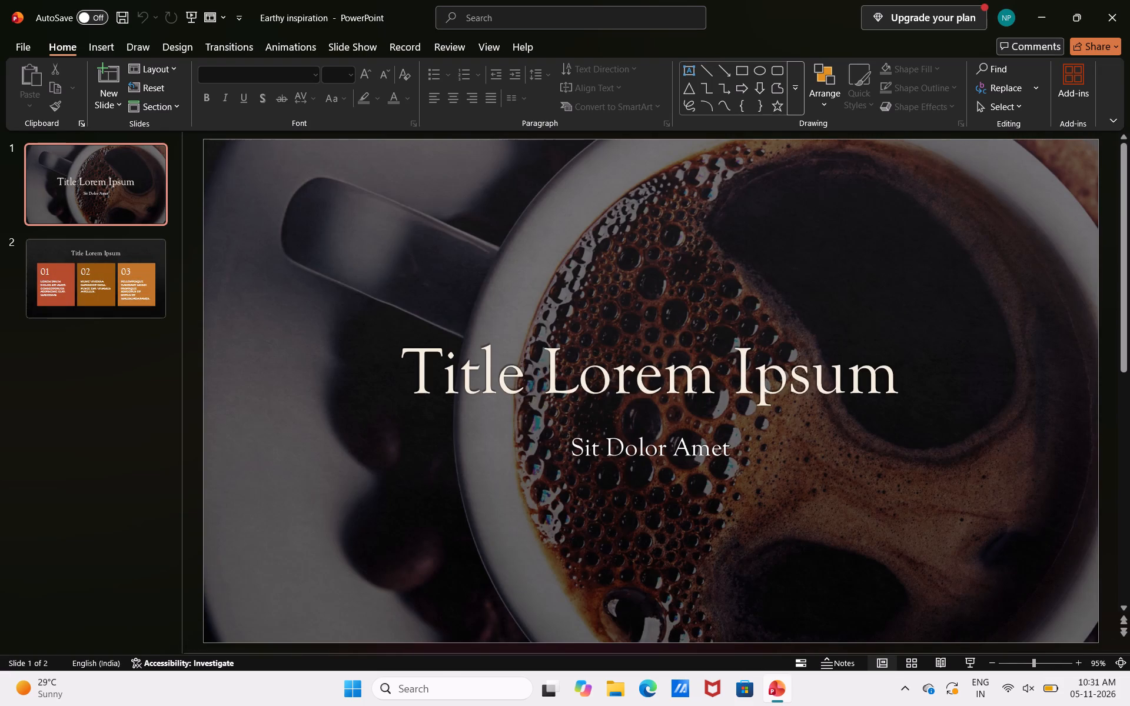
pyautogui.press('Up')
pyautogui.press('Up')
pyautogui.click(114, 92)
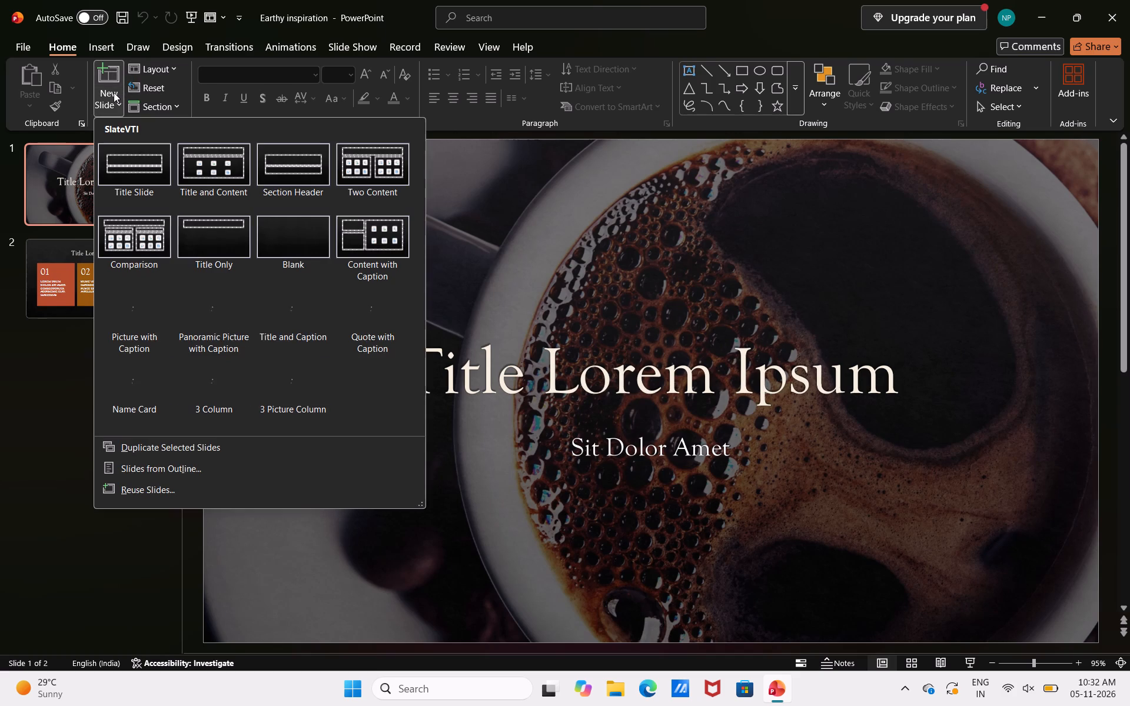
# Search the online pictures for "biochemistry" to find an image for the title slide.
pyautogui.click(100, 48)
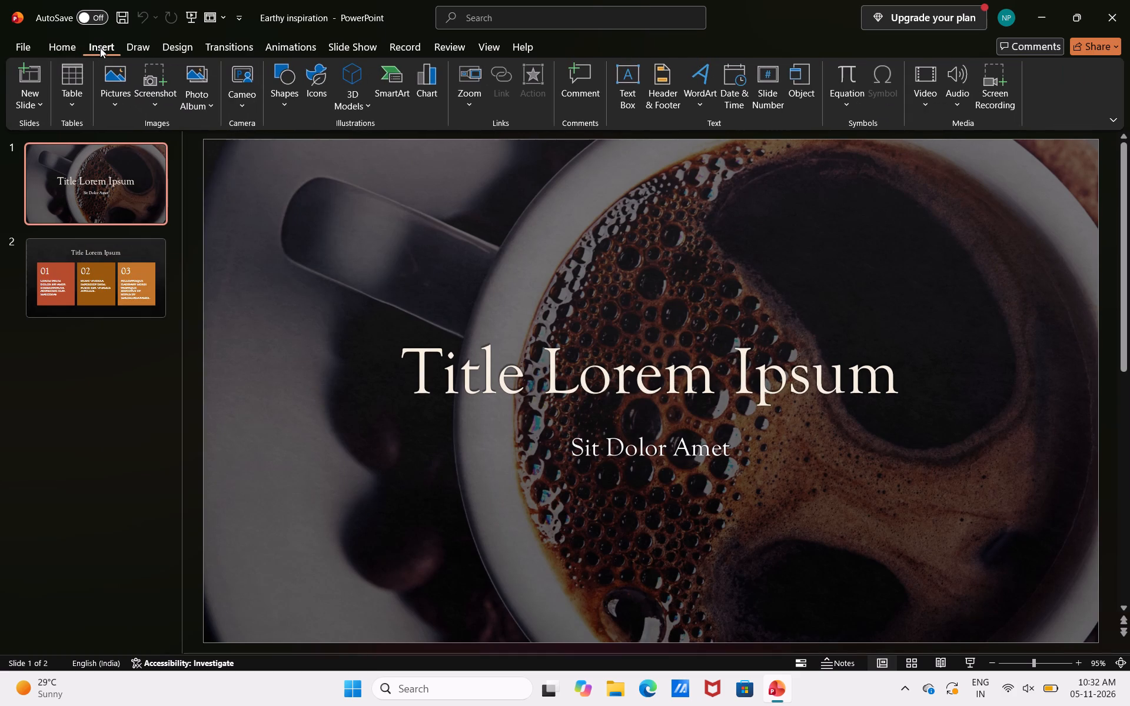
pyautogui.click(101, 92)
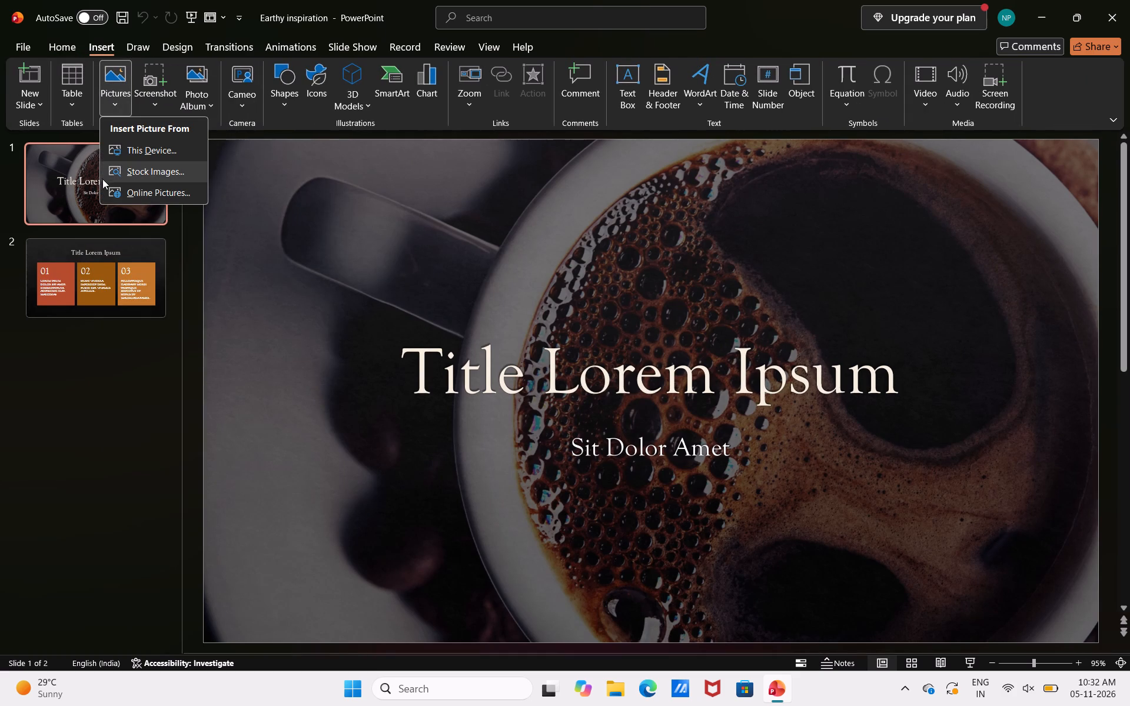
pyautogui.click(104, 187)
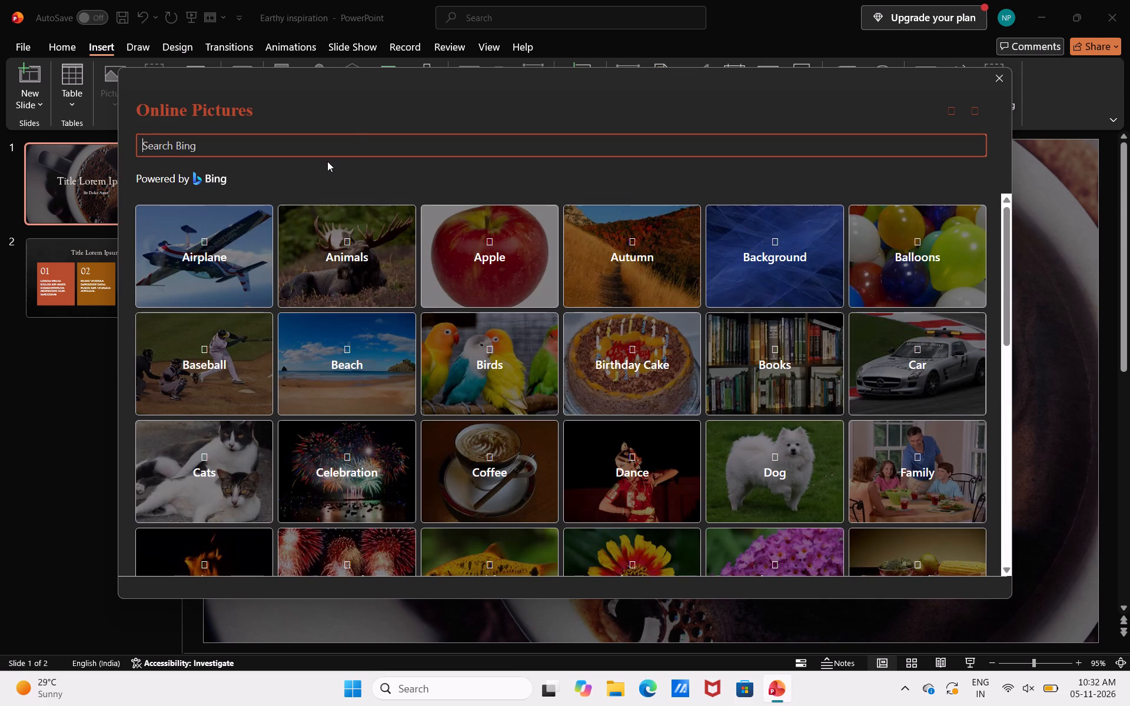
pyautogui.click(325, 148)
pyautogui.write('biochemiste')
pyautogui.press('BackSpace')
pyautogui.write('rty')
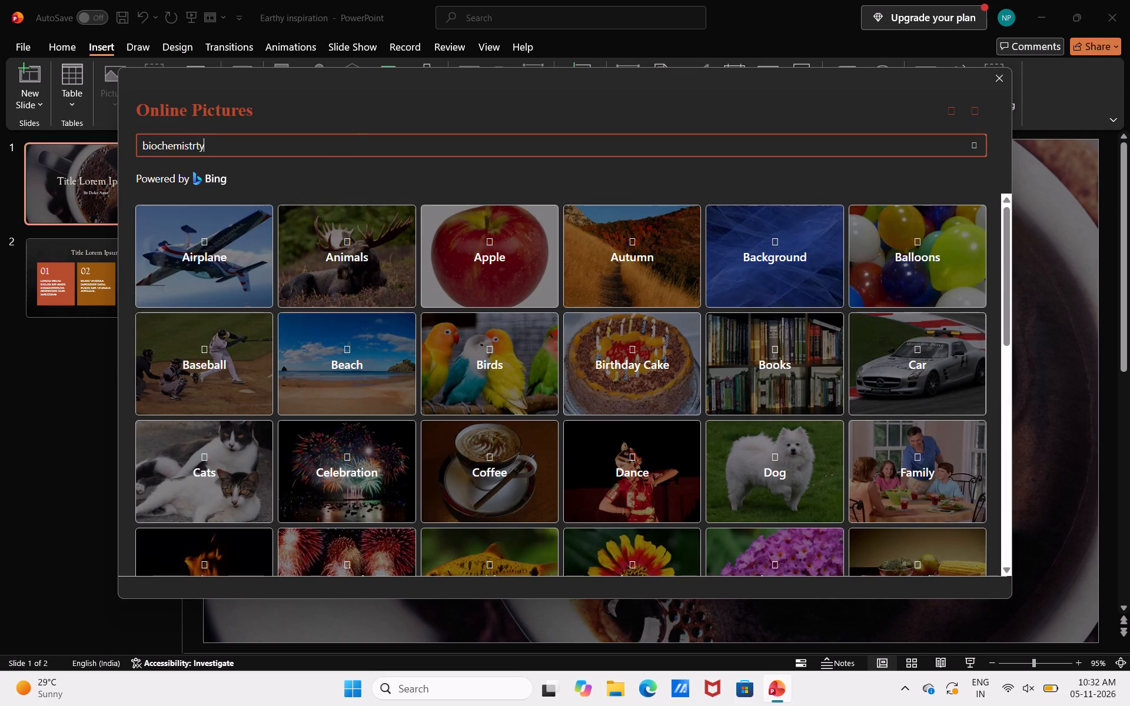
pyautogui.press('BackSpace')
pyautogui.press('BackSpace')
pyautogui.press('y')
pyautogui.press('Return')
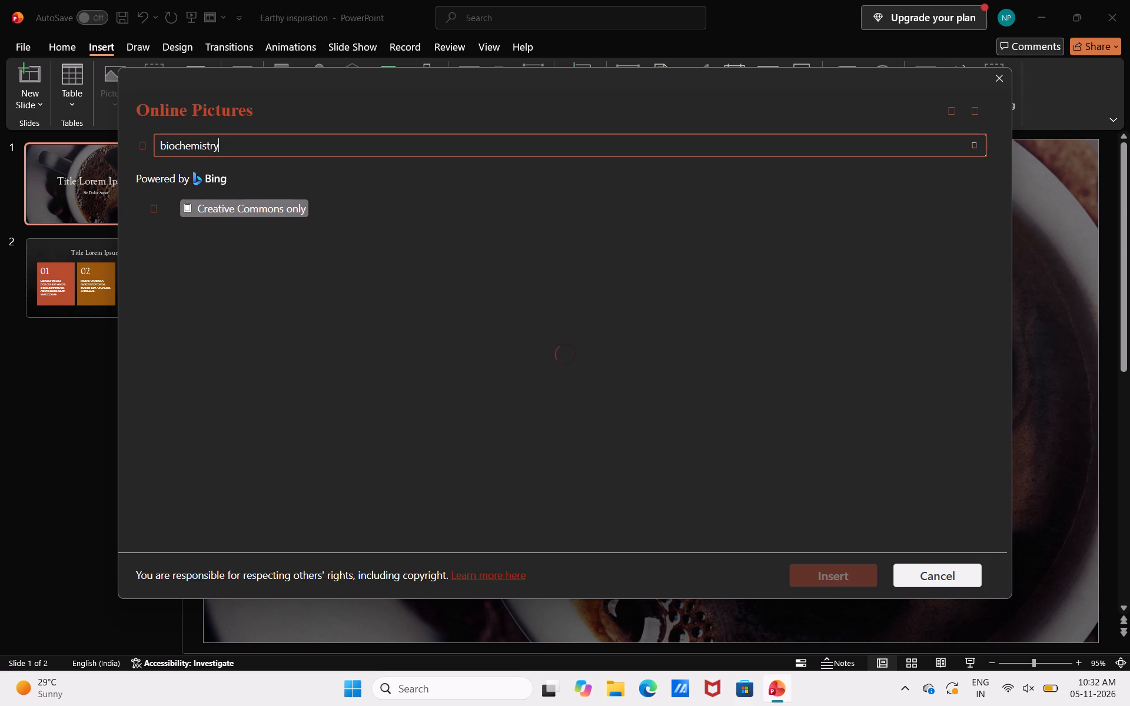
pyautogui.click(325, 148)
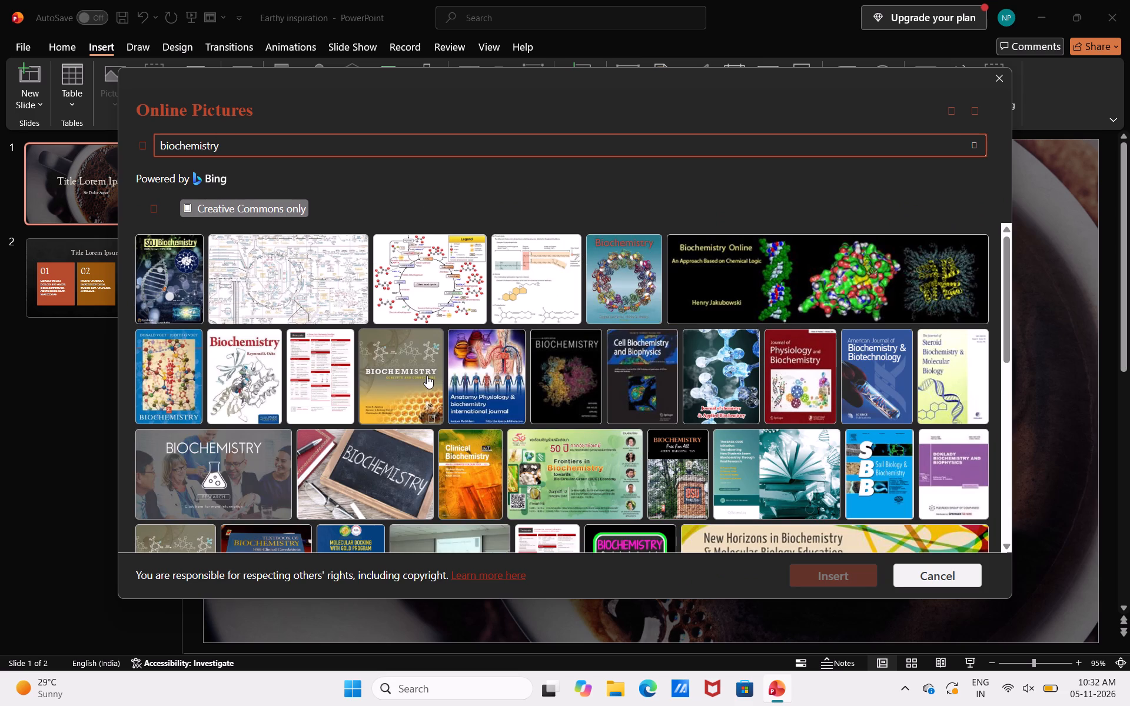
# Insert the blue-purple Cells, Chromosome and DNA diagram from the biochemistry picture results onto slide 1.
pyautogui.scroll(-7, 425, 376)
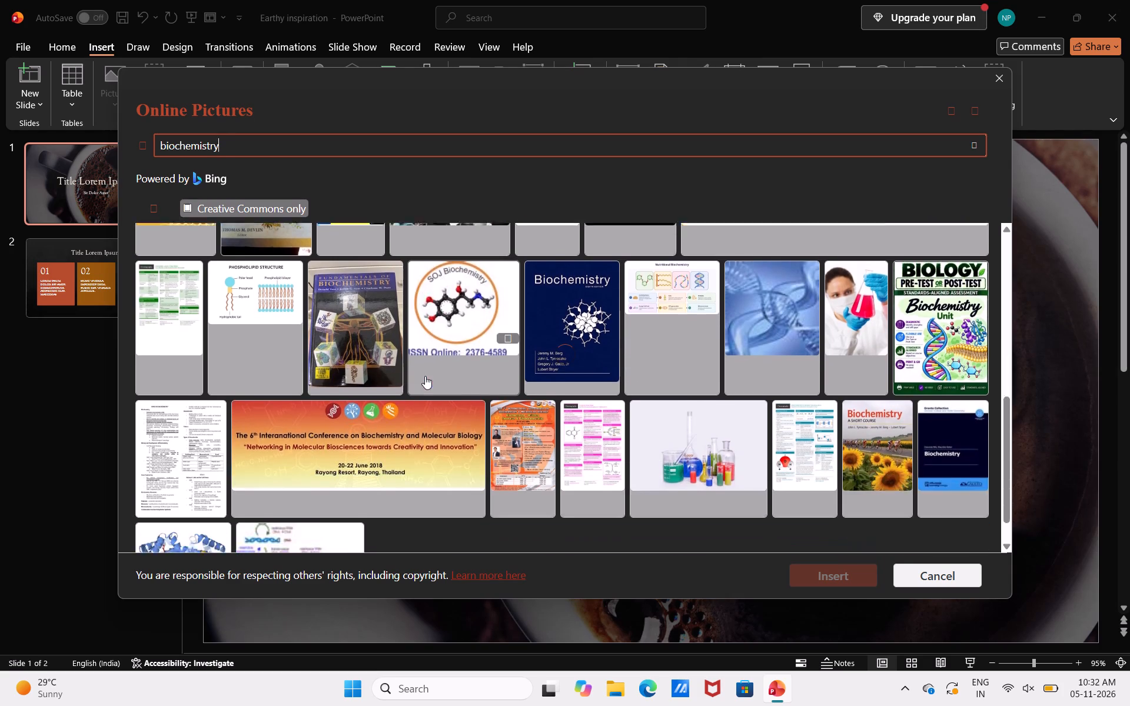
pyautogui.scroll(-9, 425, 376)
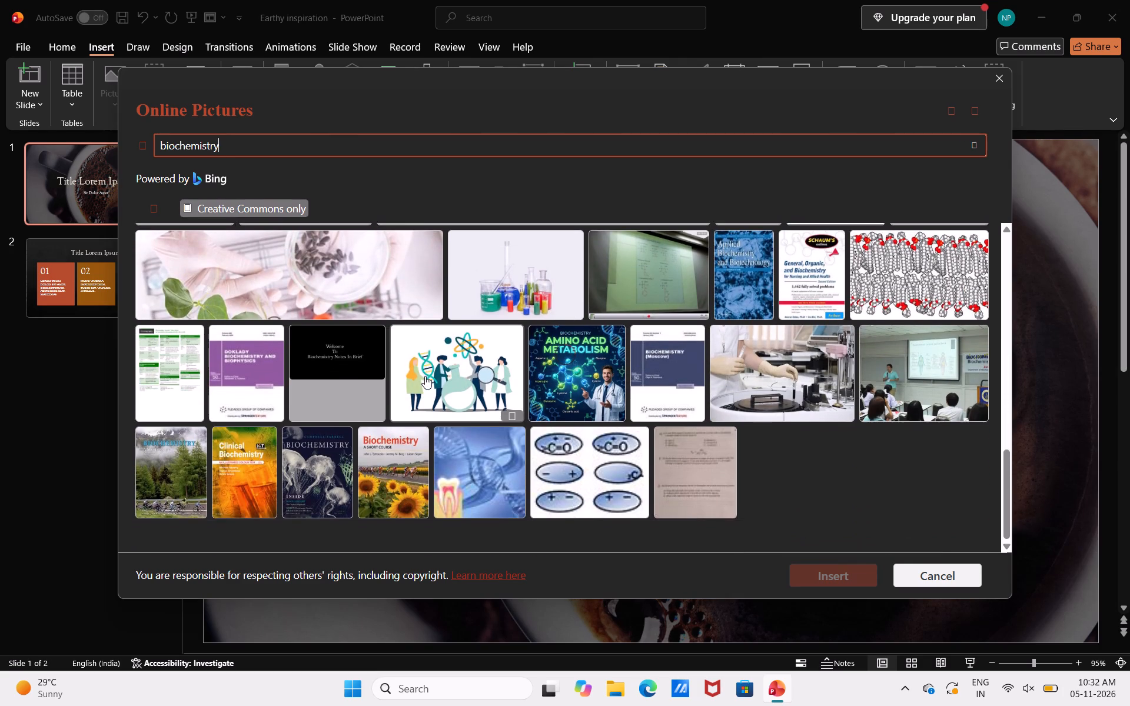
pyautogui.scroll(-10, 425, 376)
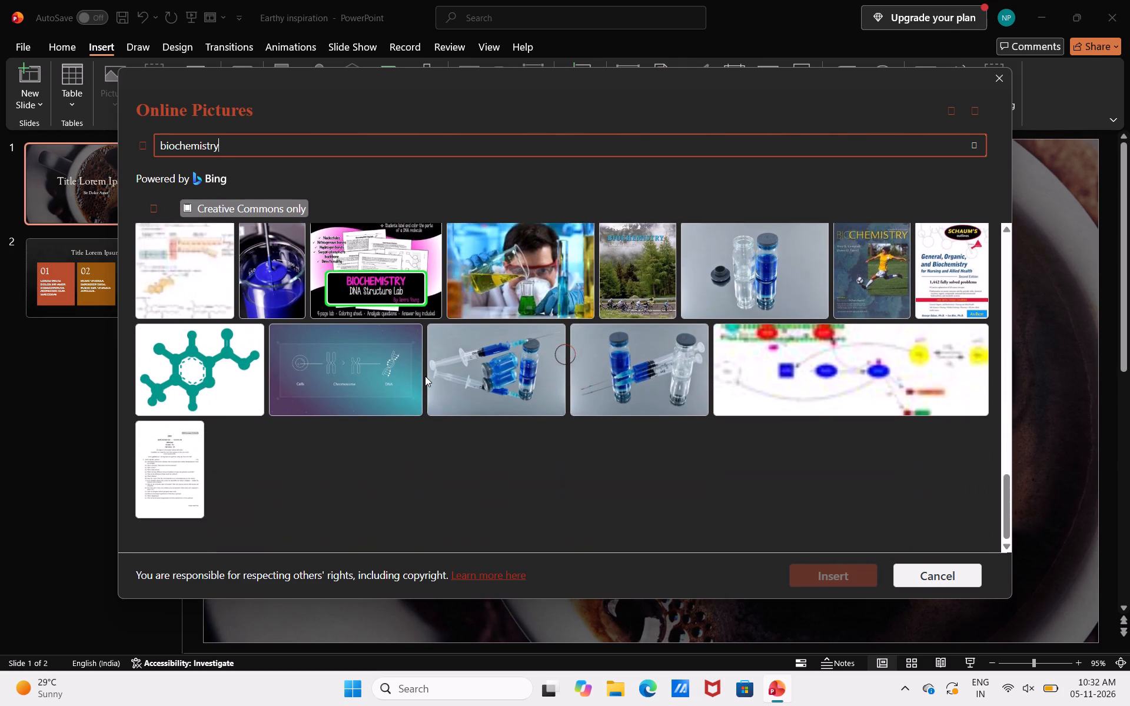
pyautogui.scroll(-2, 425, 376)
pyautogui.click(355, 369)
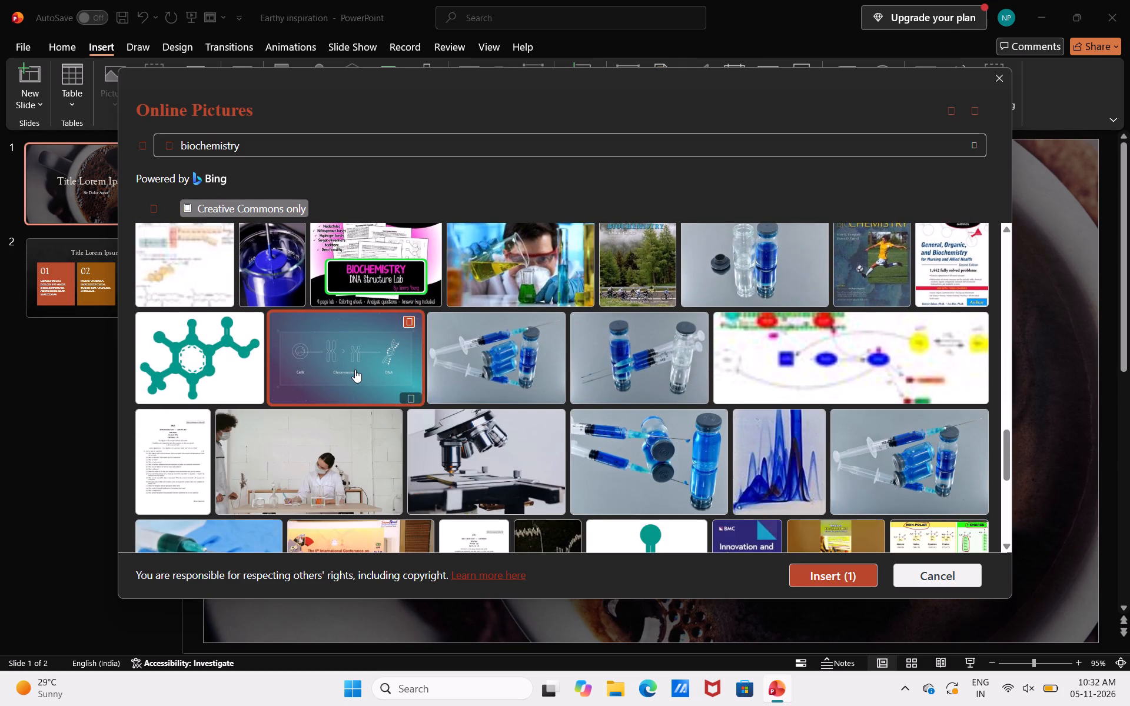
pyautogui.scroll(-9, 787, 497)
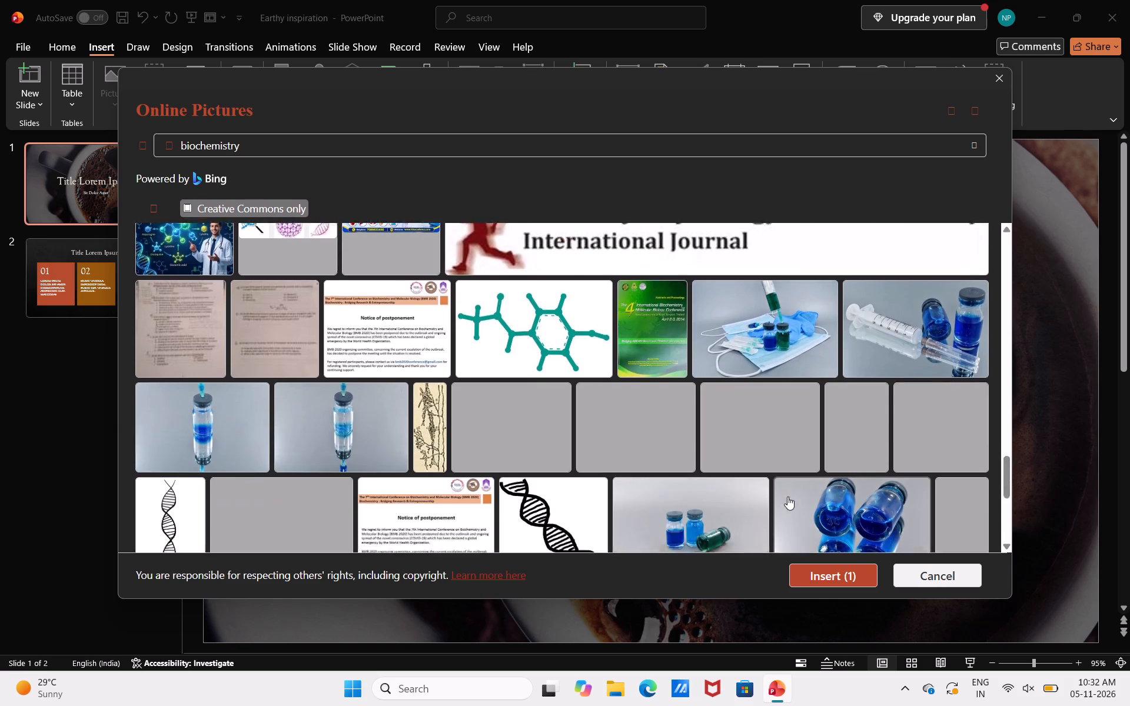
pyautogui.scroll(-10, 787, 497)
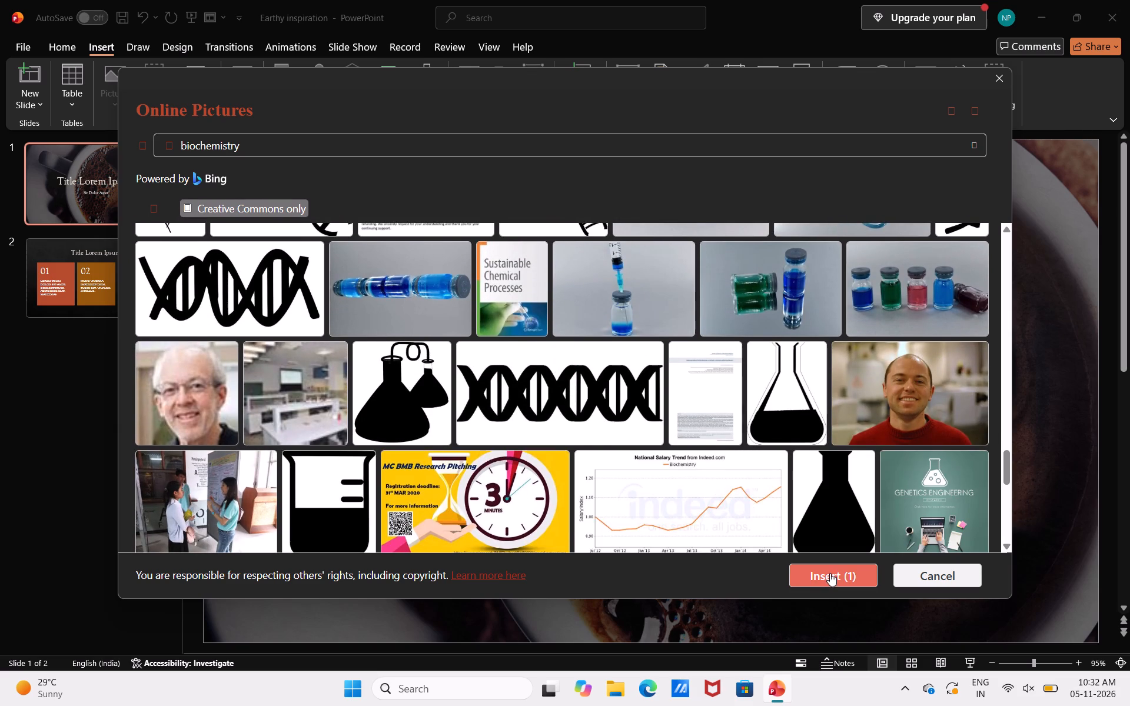
pyautogui.click(830, 572)
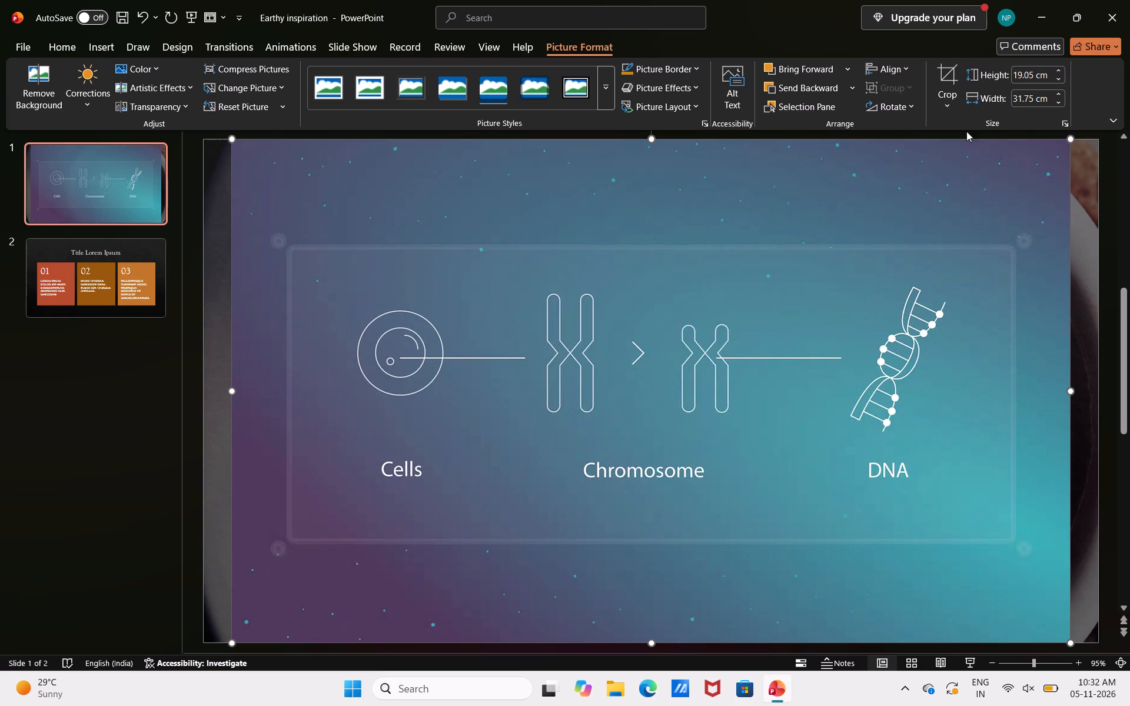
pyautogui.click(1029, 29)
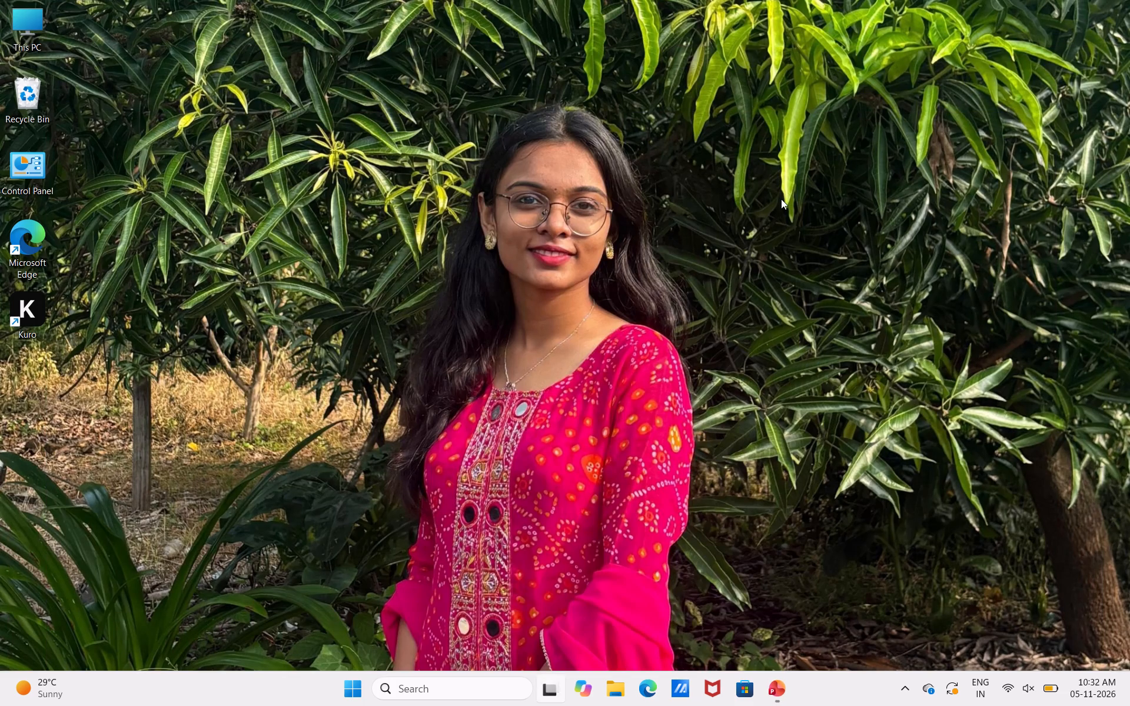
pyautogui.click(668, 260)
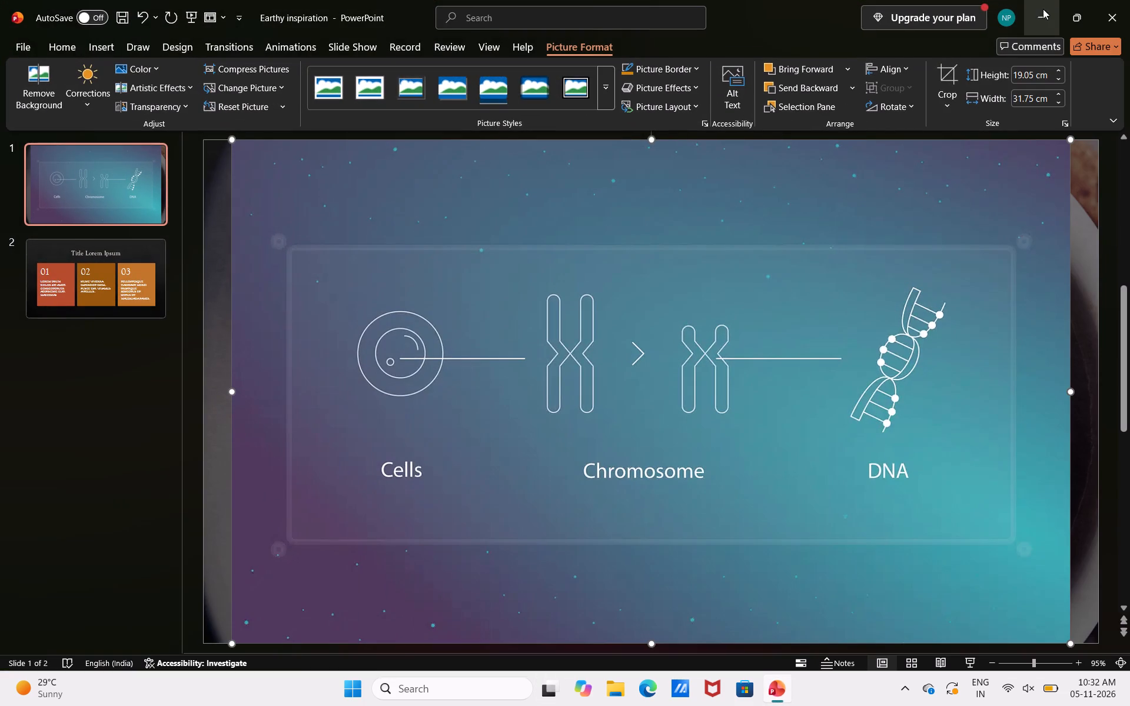
# Close the Earthy inspiration presentation and exit PowerPoint.
pyautogui.click(1102, 7)
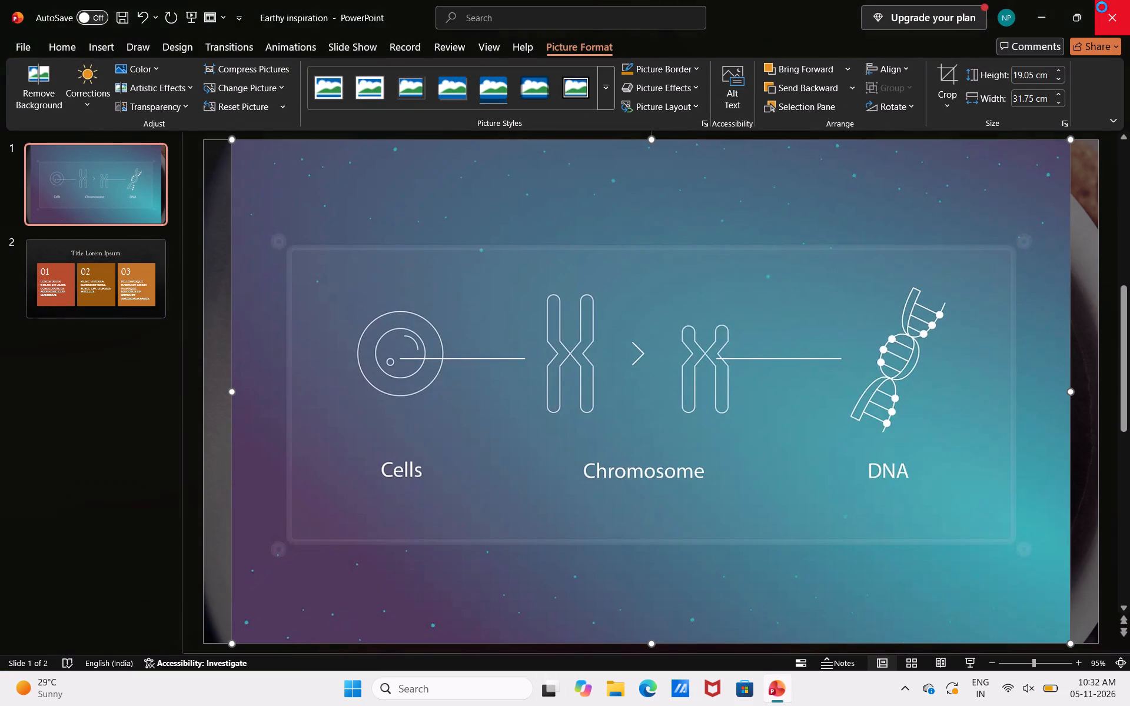
pyautogui.click(615, 419)
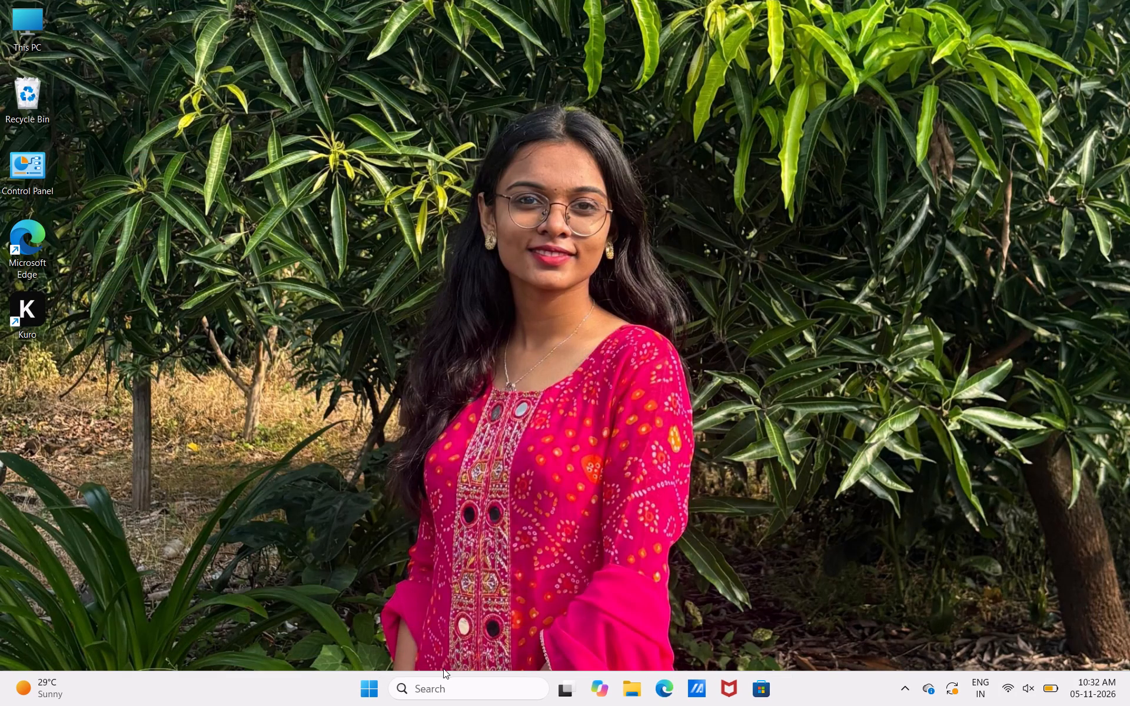
# Run a web search for "vs code" from the Windows search and open its results in Edge.
pyautogui.click(432, 695)
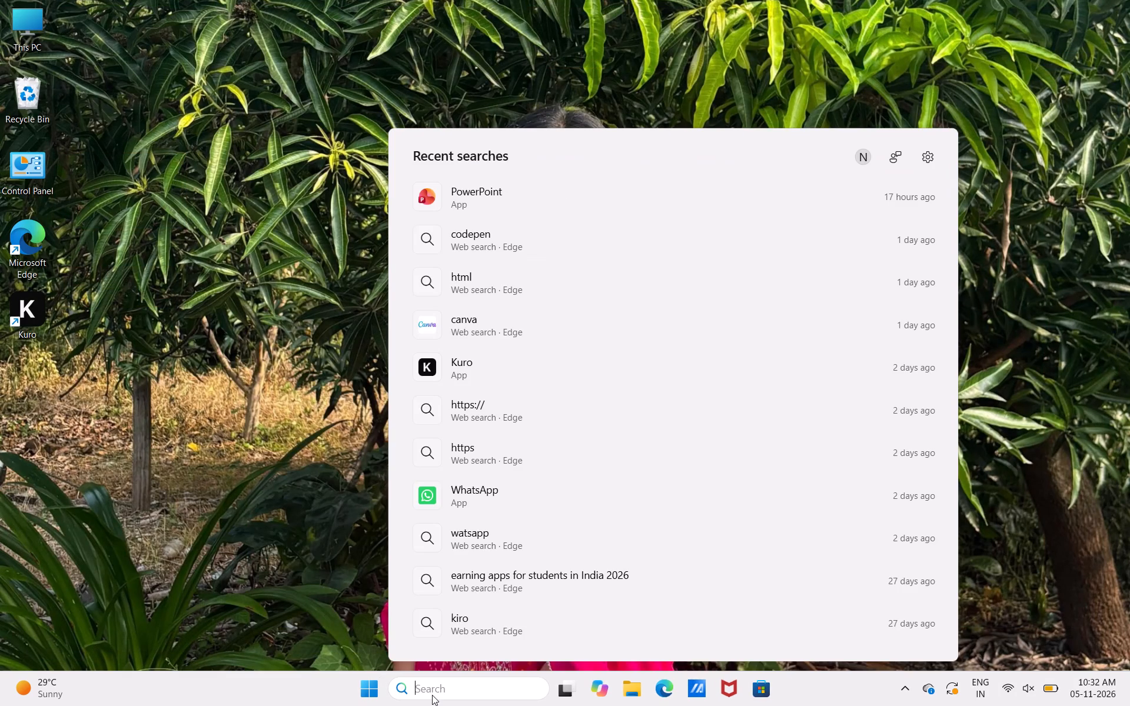
pyautogui.write('vs')
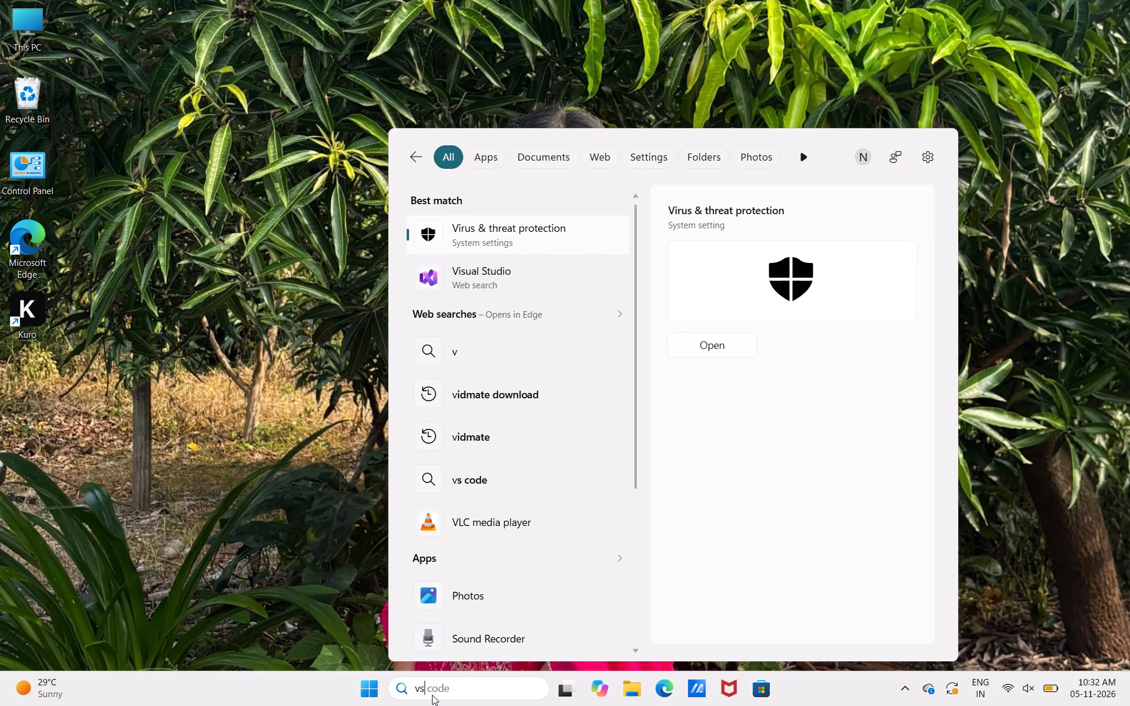
pyautogui.press('space')
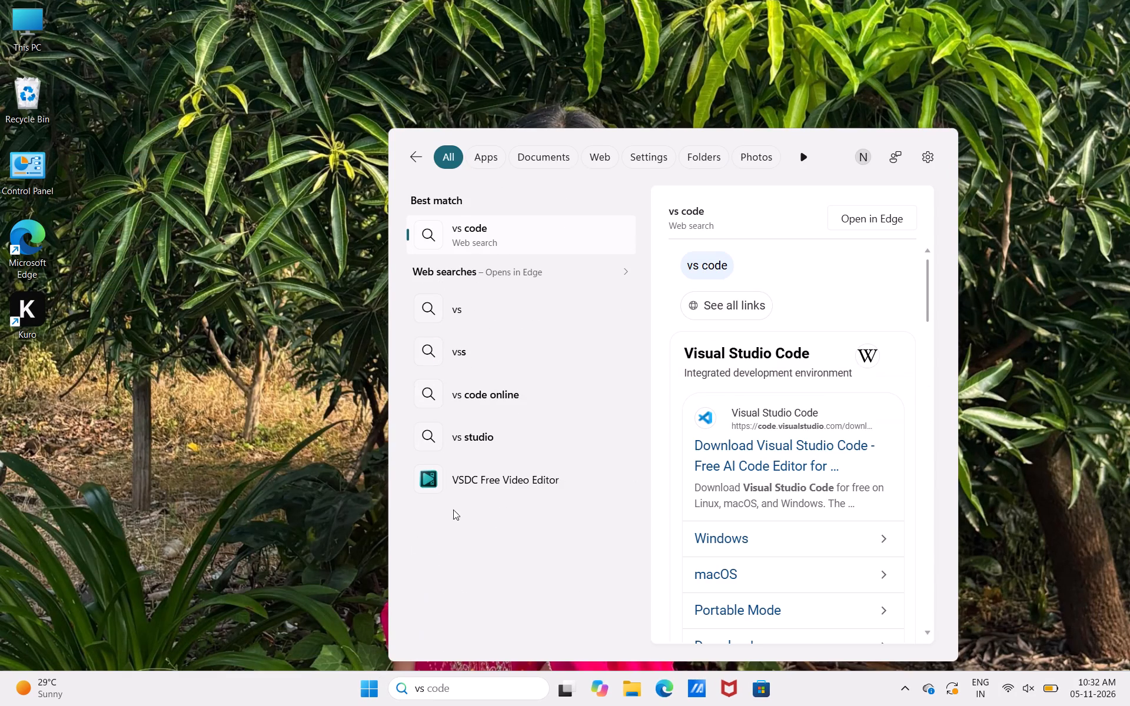
pyautogui.doubleClick(481, 232)
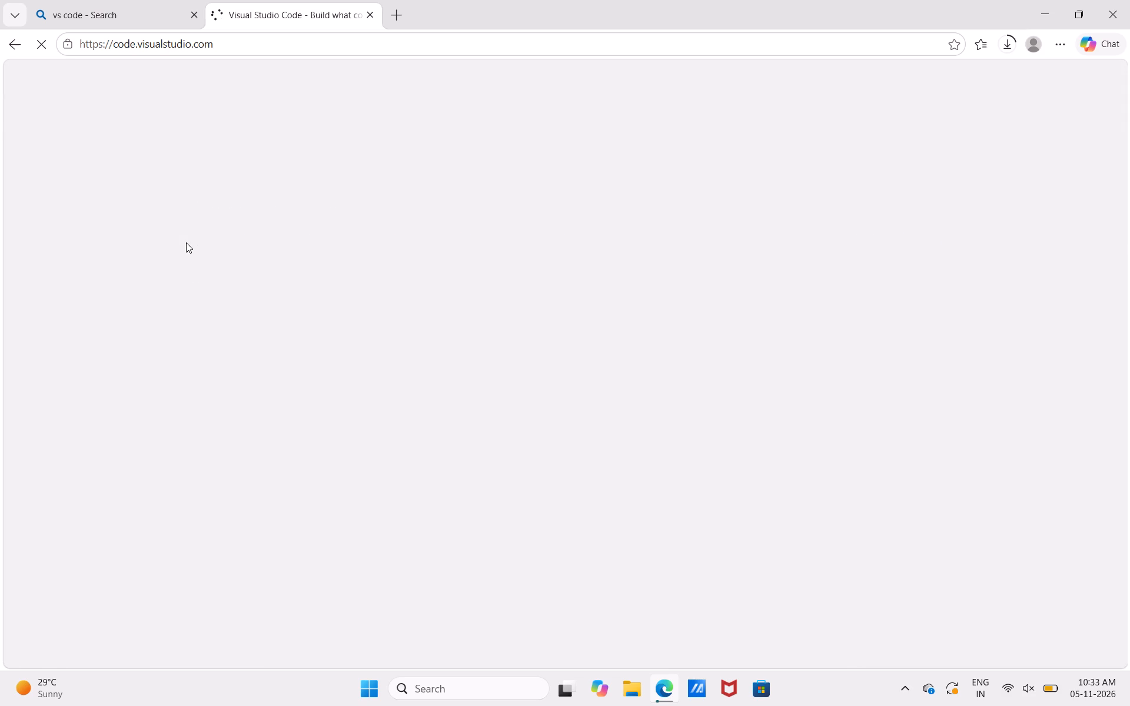
# Look through the Visual Studio Code homepage, and close the browser window.
pyautogui.scroll(-2, 351, 430)
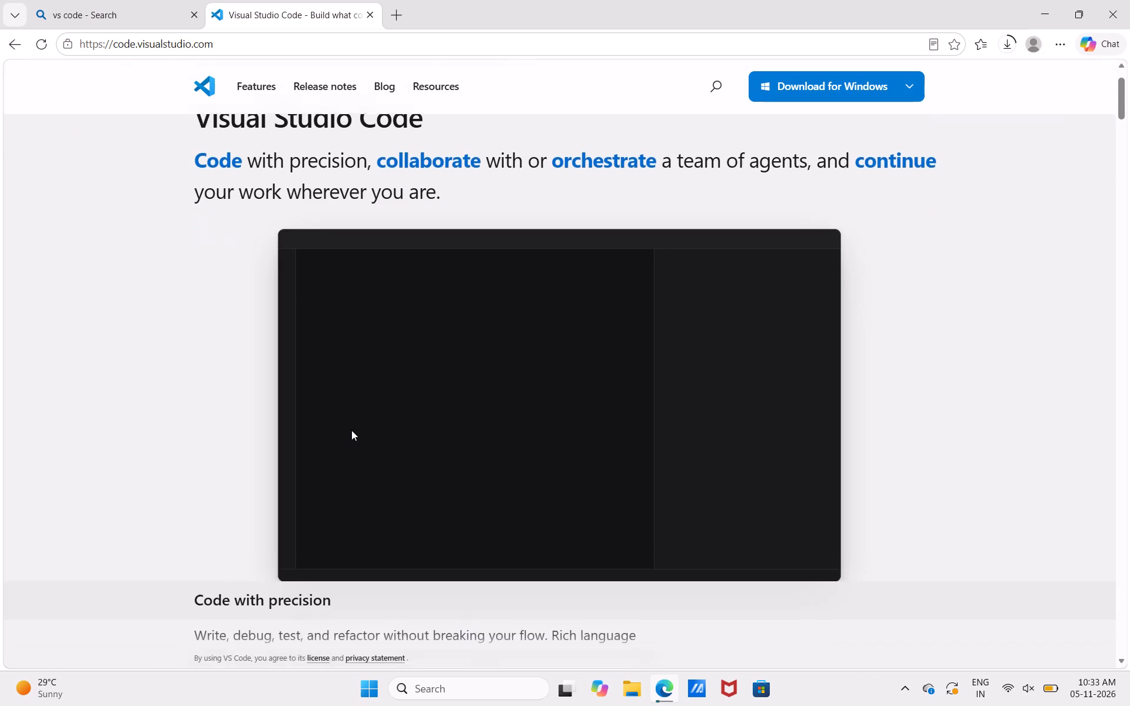
pyautogui.scroll(-9, 351, 430)
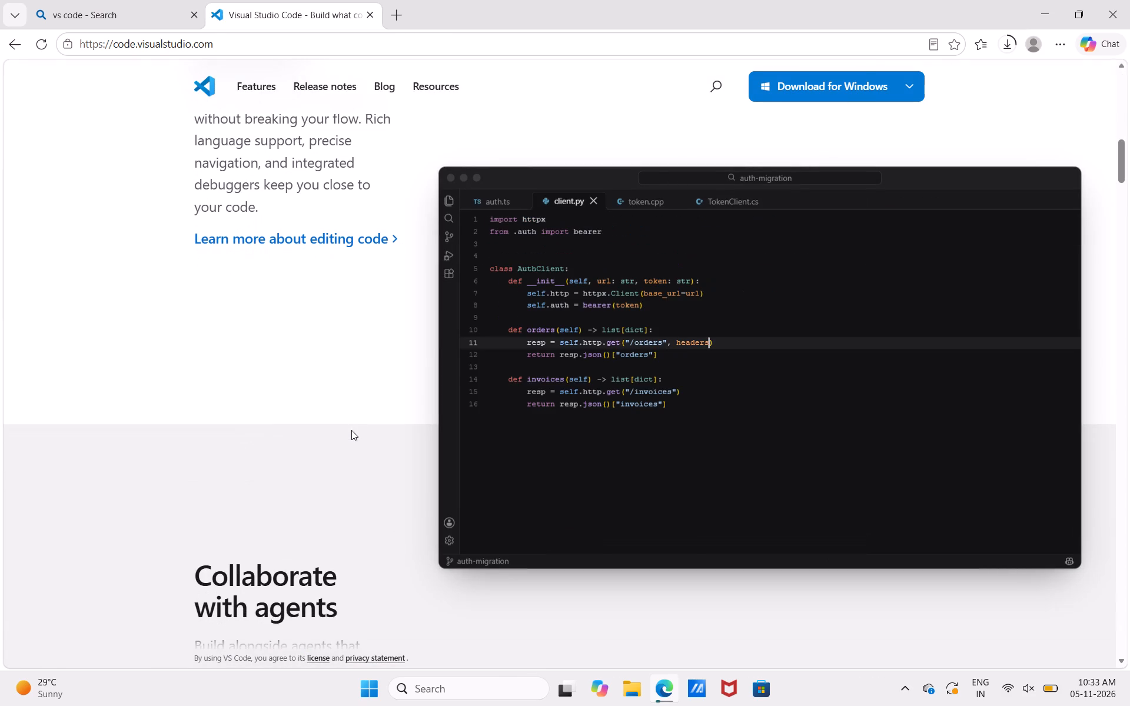
pyautogui.scroll(-6, 377, 466)
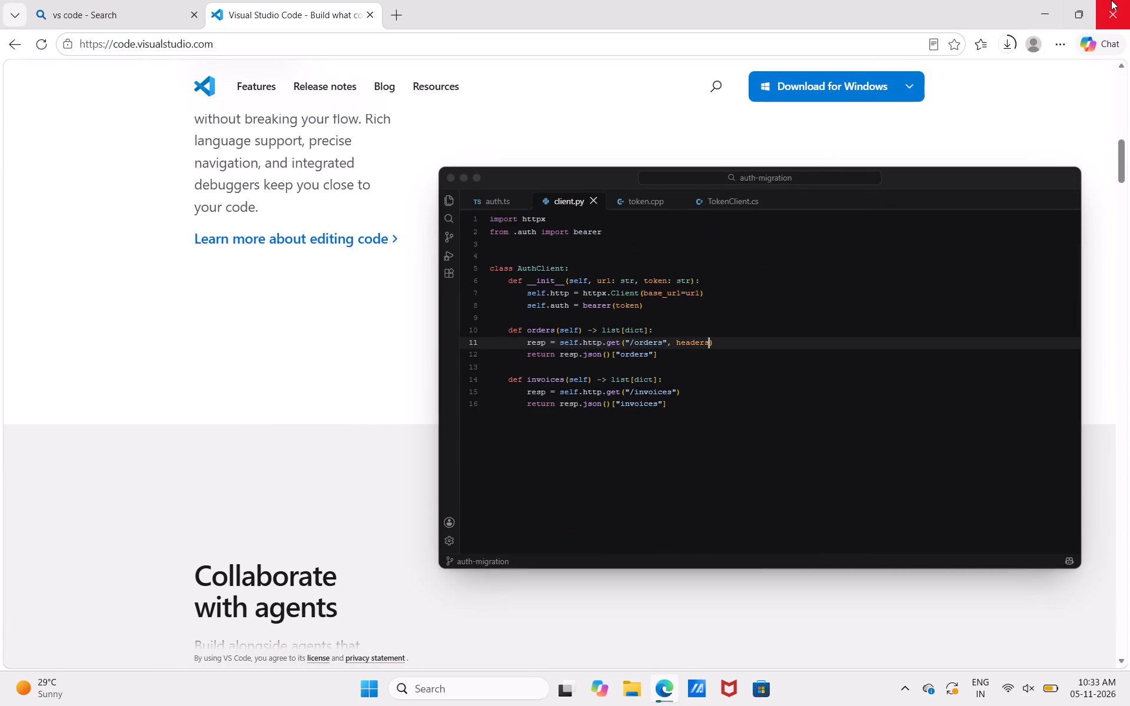
pyautogui.click(1111, 0)
pyautogui.click(676, 155)
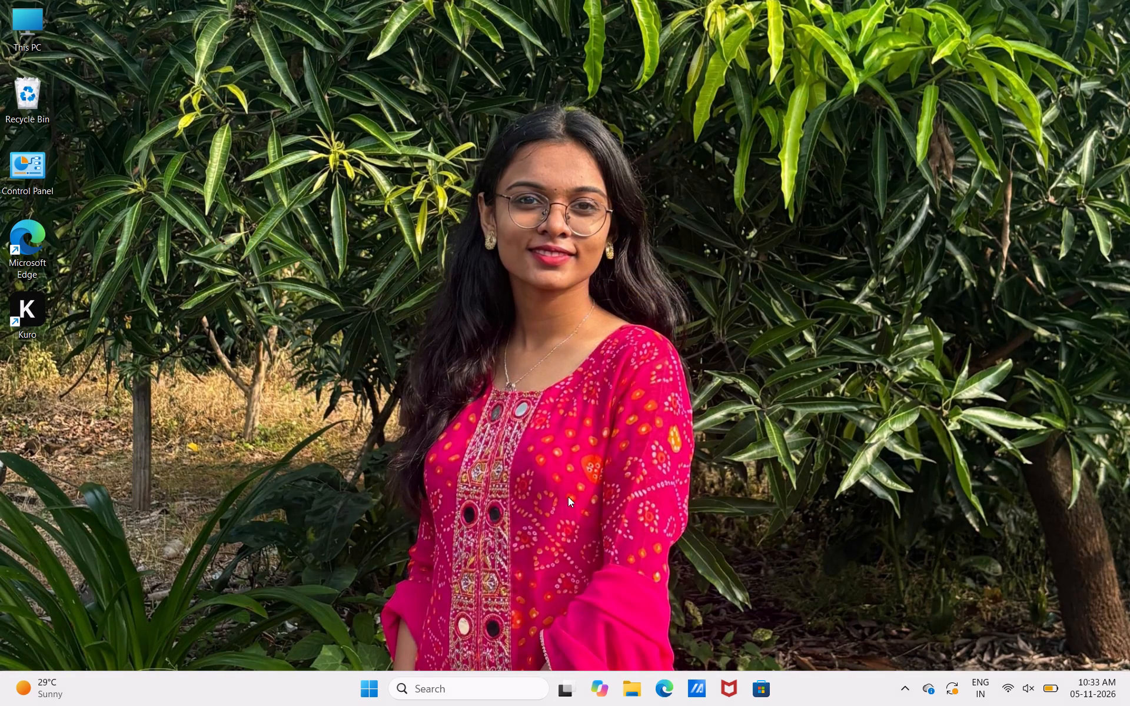
# Rerun the recent web search for "codepen" from the Windows search.
pyautogui.click(478, 681)
pyautogui.doubleClick(582, 278)
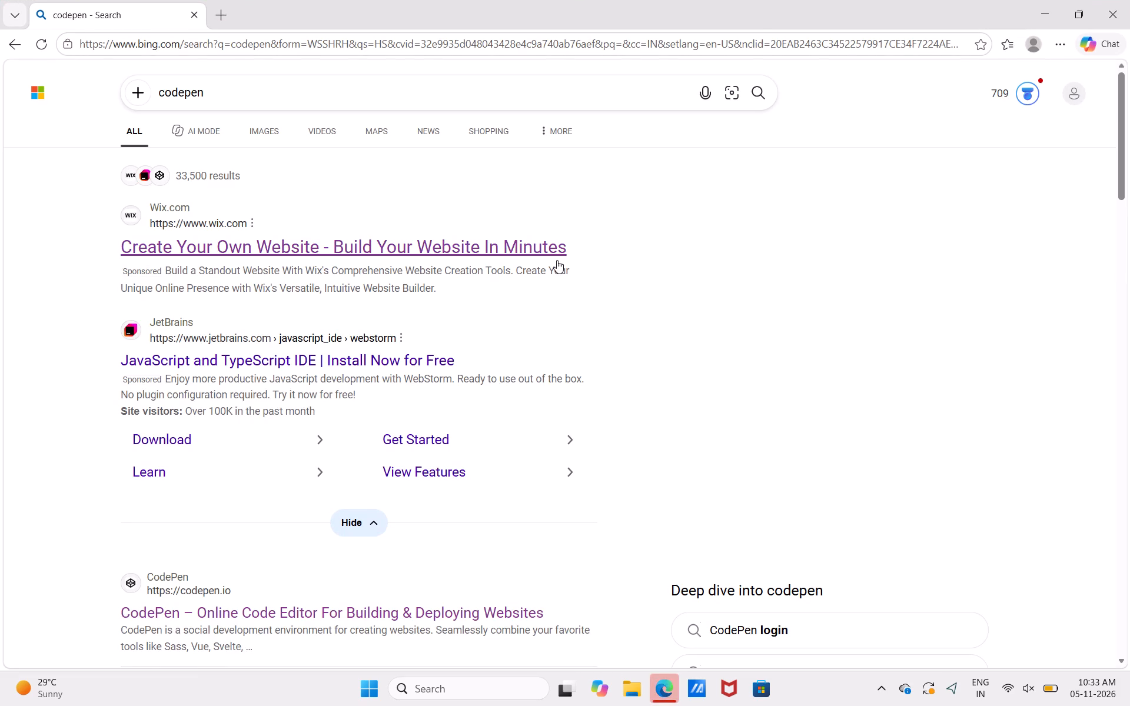
# Open the sponsored Wix.com result, dismiss the Google sign-in offer, and look through the page.
pyautogui.doubleClick(556, 260)
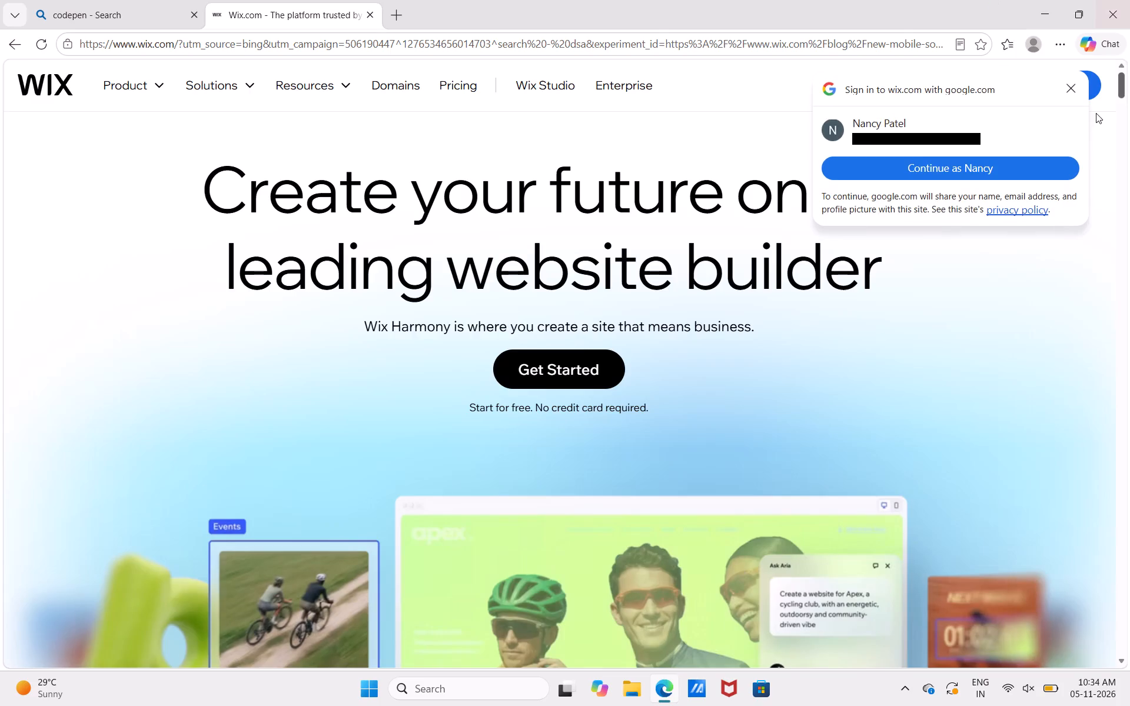
pyautogui.click(1066, 85)
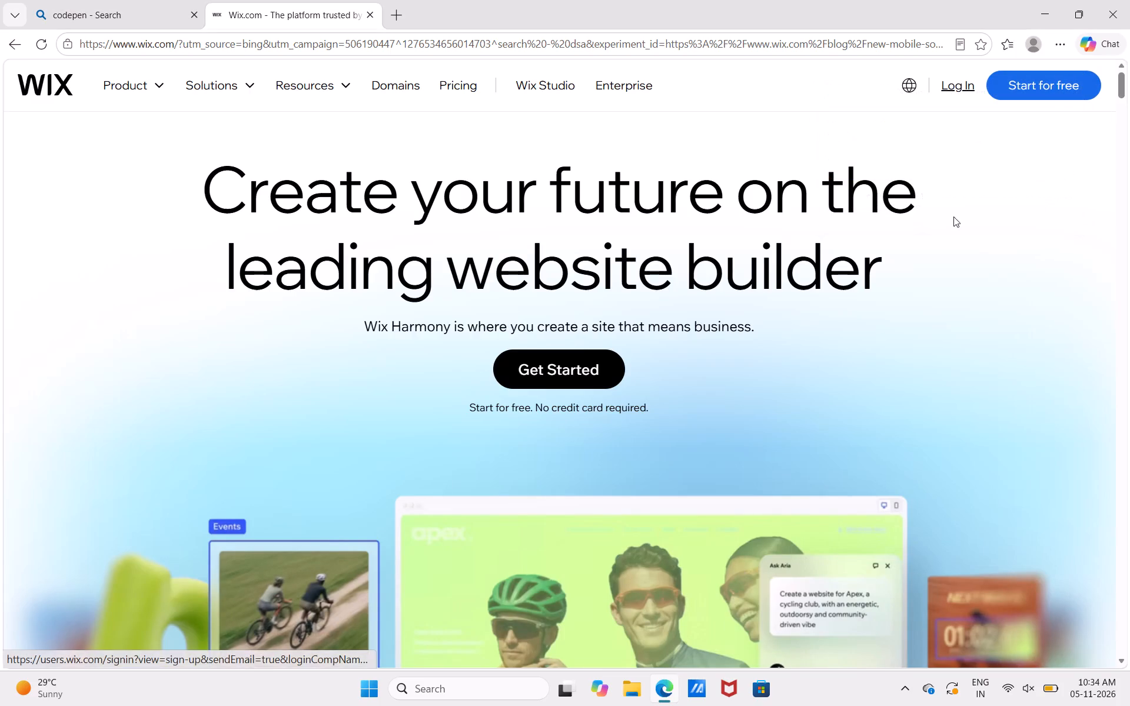
pyautogui.scroll(-4, 749, 371)
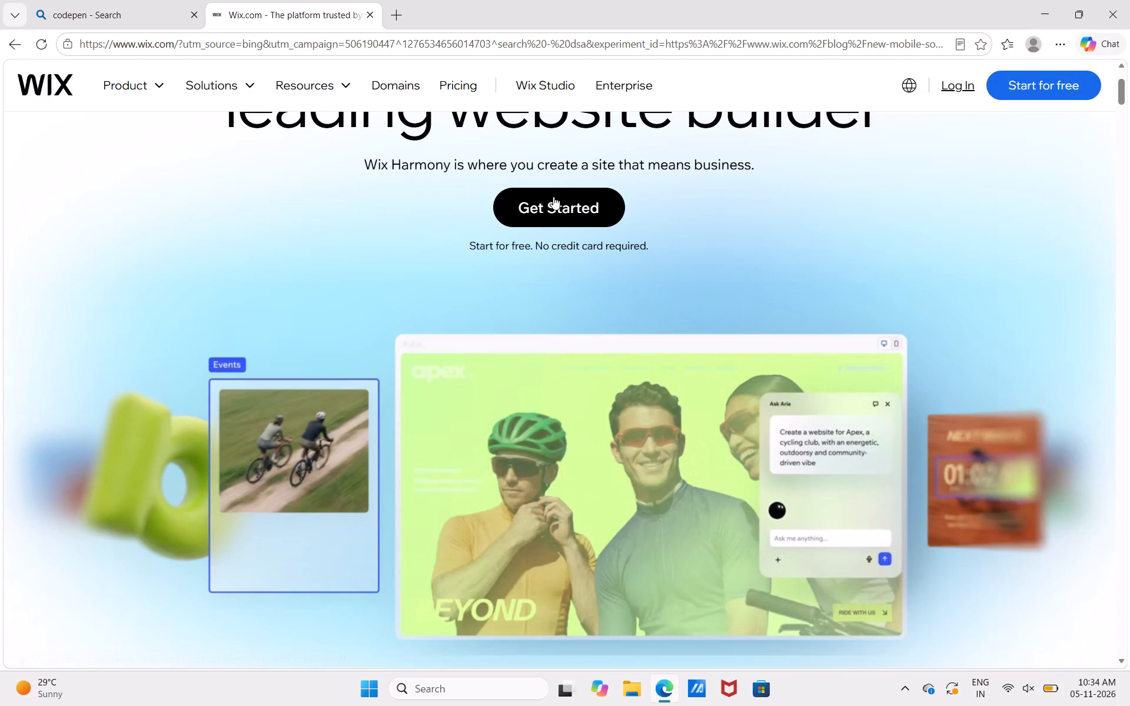
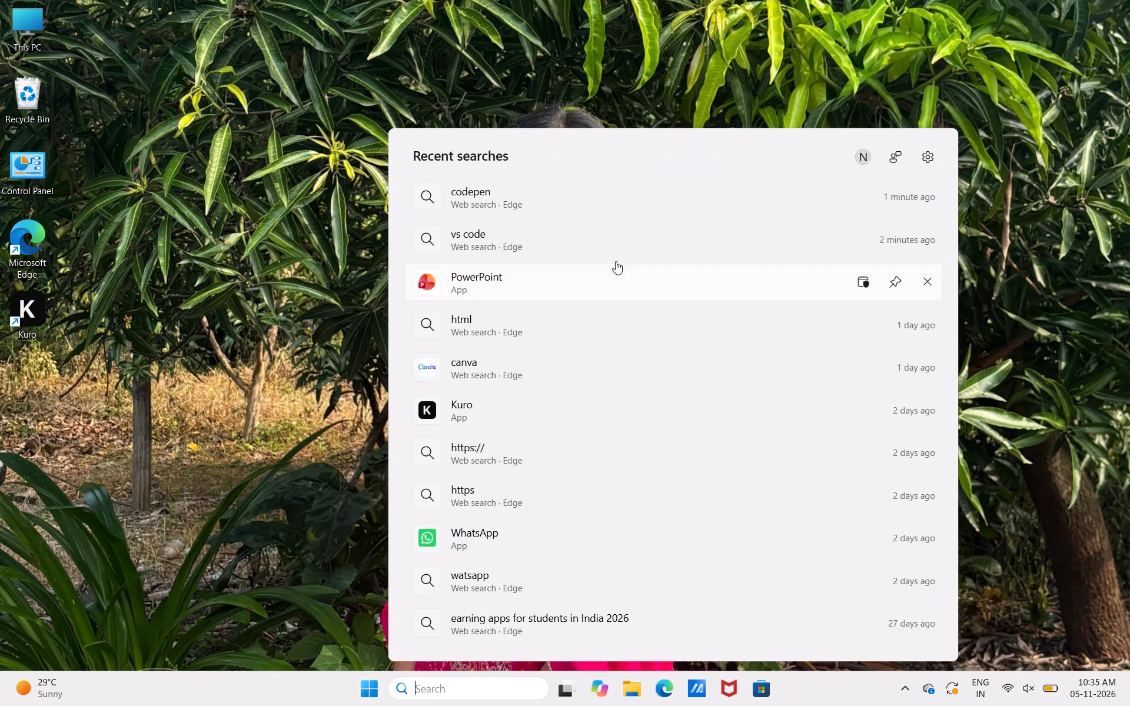
# Open PowerPoint from the recent searches, create a presentation from the default Savon template, and minimise its window.
pyautogui.doubleClick(606, 277)
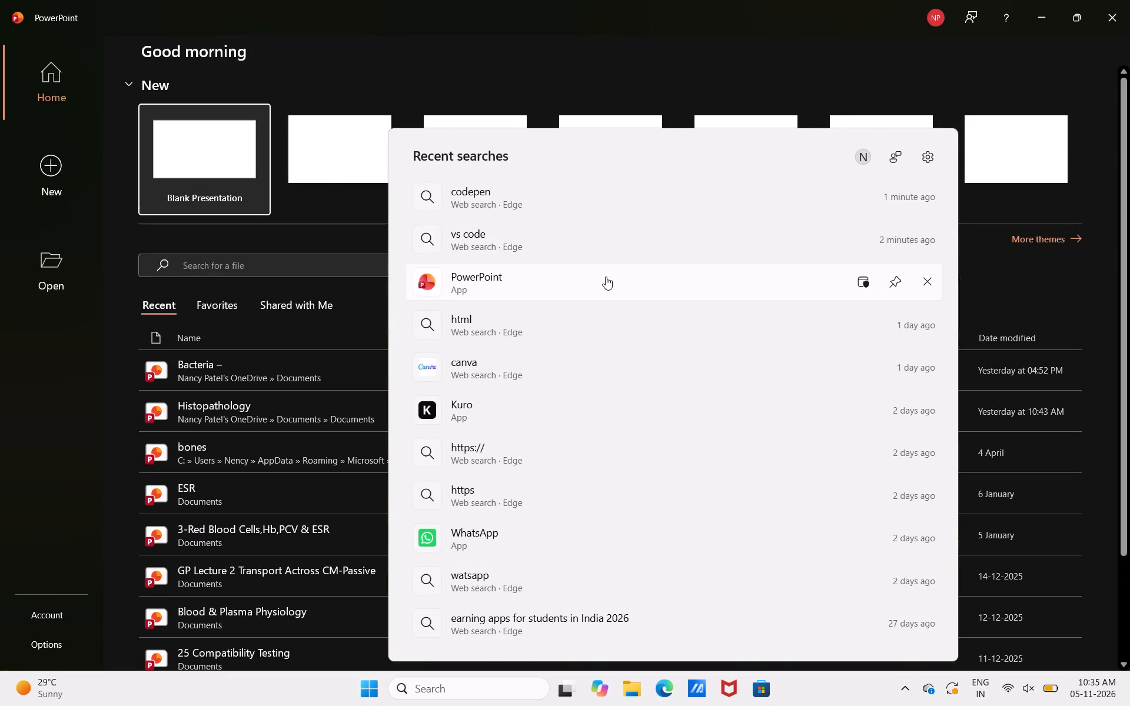
pyautogui.click(90, 457)
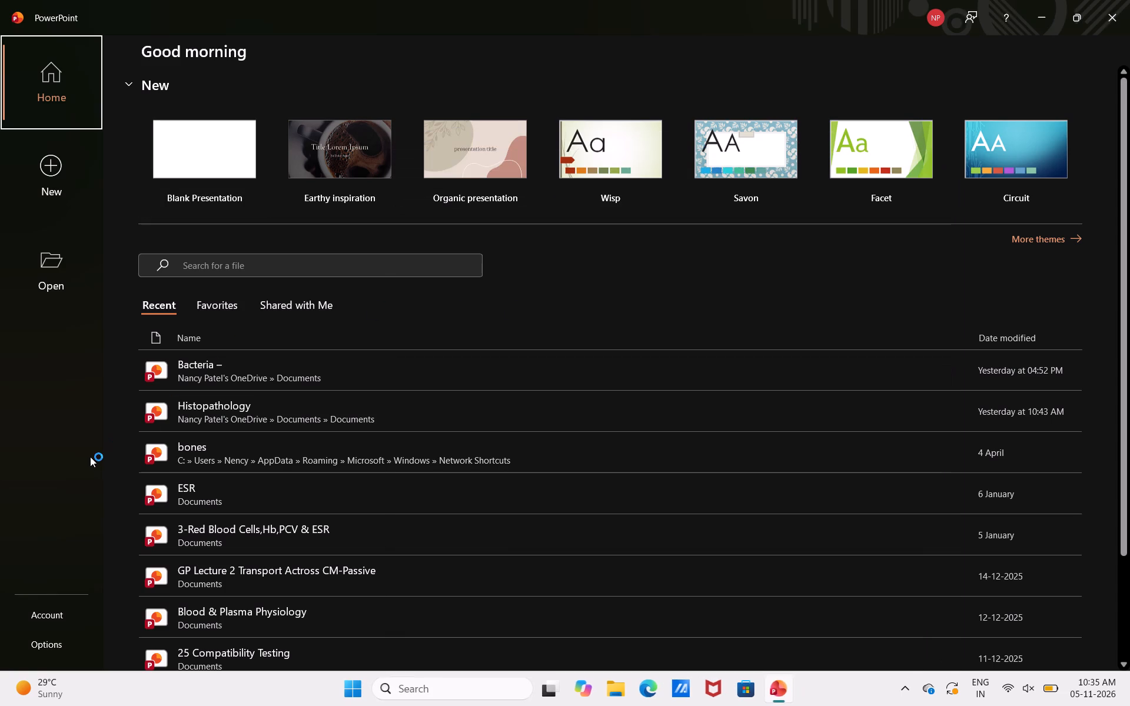
pyautogui.doubleClick(757, 152)
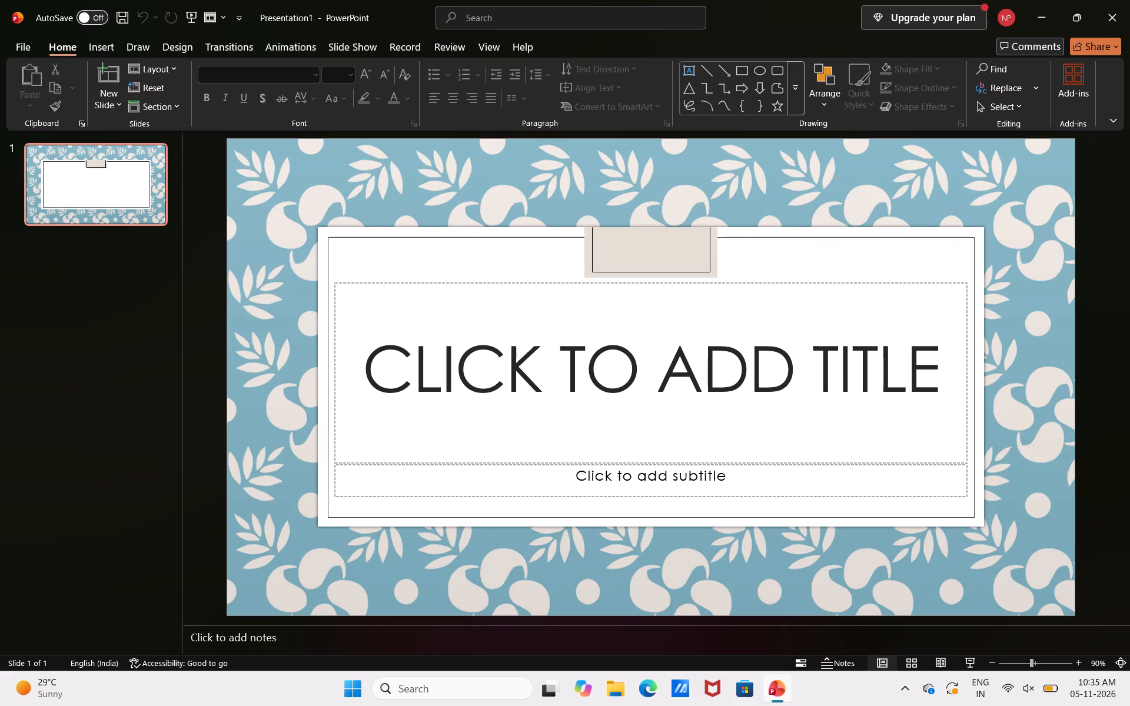
pyautogui.click(1051, 1)
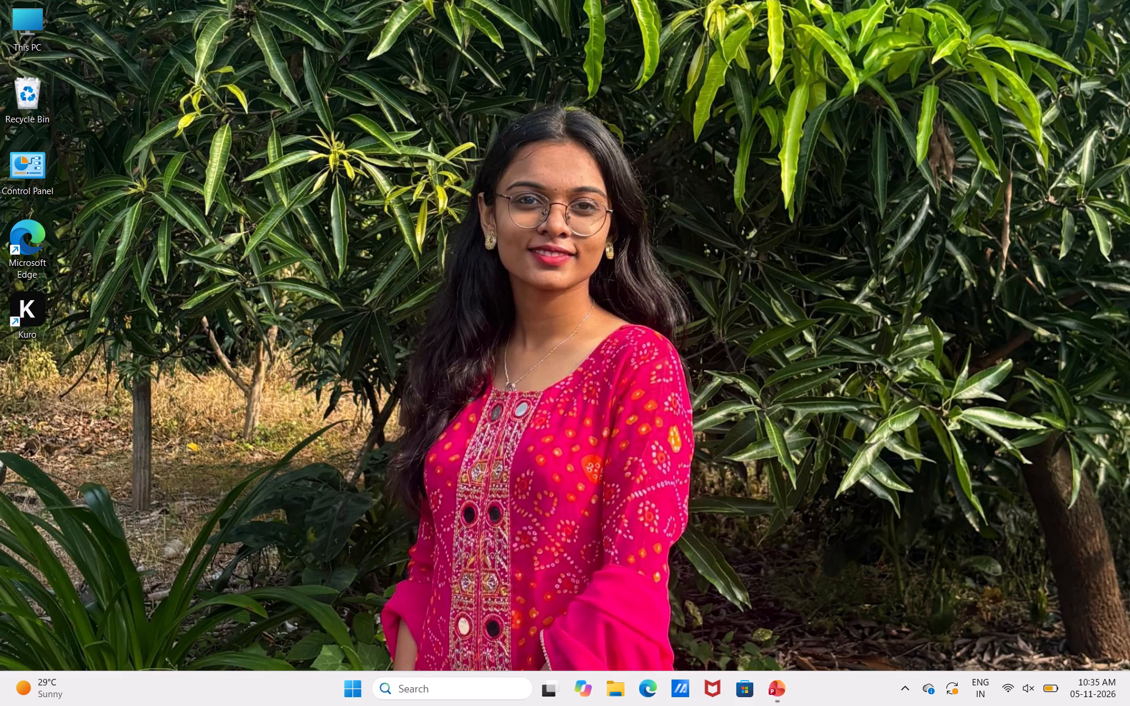
# Reopen PowerPoint from the recent searches and create a presentation from the Savon template in its grey patterned variant with a blue tab.
pyautogui.click(425, 687)
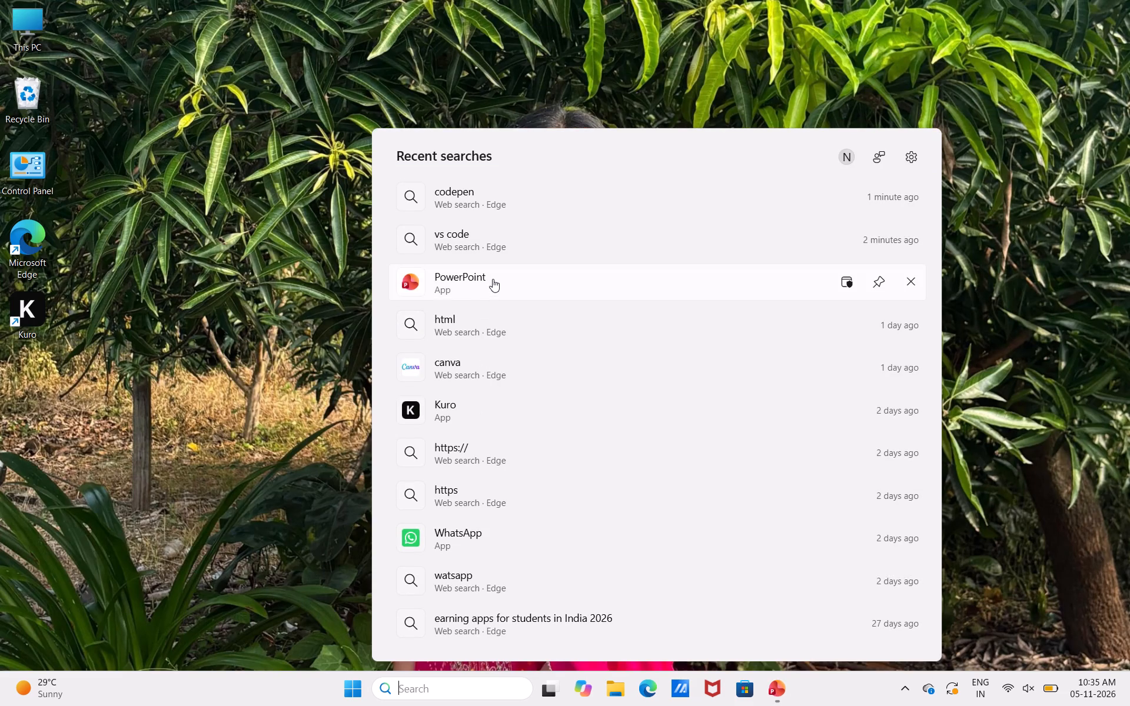
pyautogui.click(493, 279)
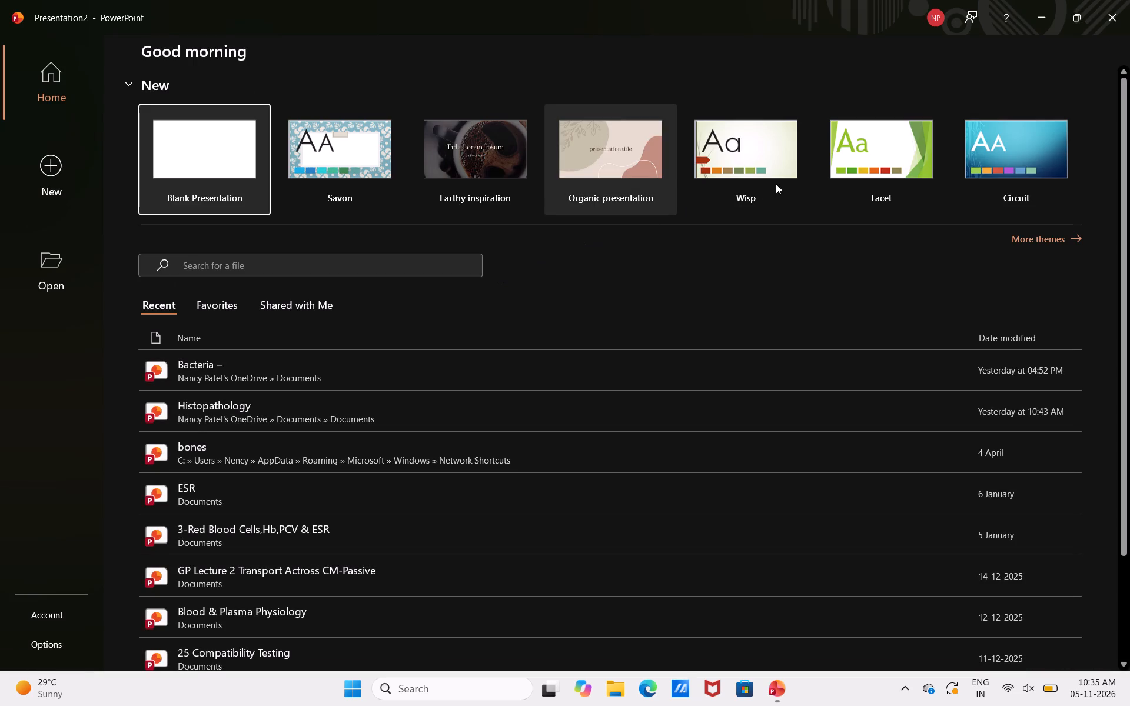
pyautogui.click(365, 179)
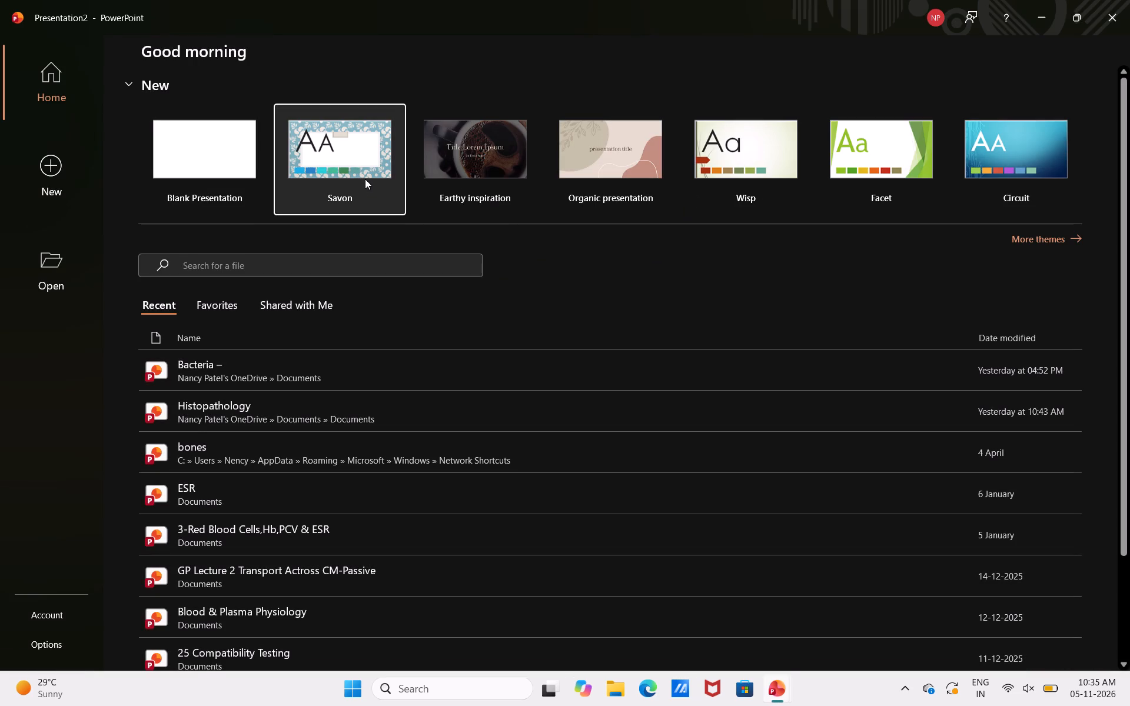
pyautogui.click(770, 249)
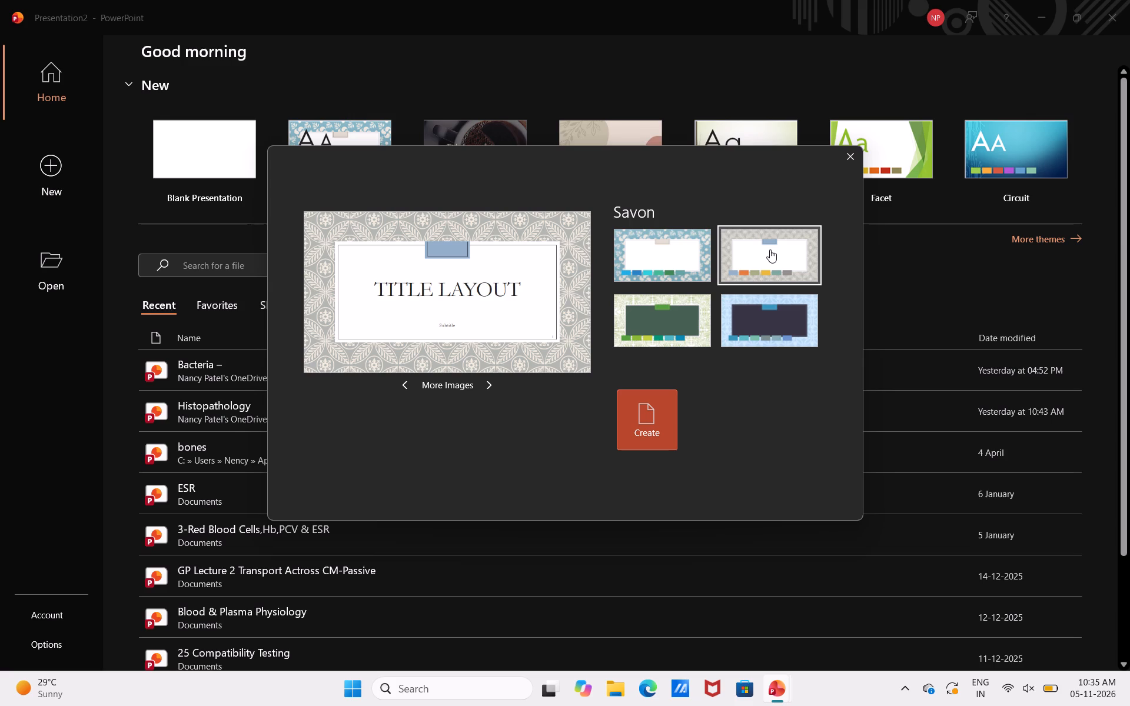
pyautogui.click(773, 333)
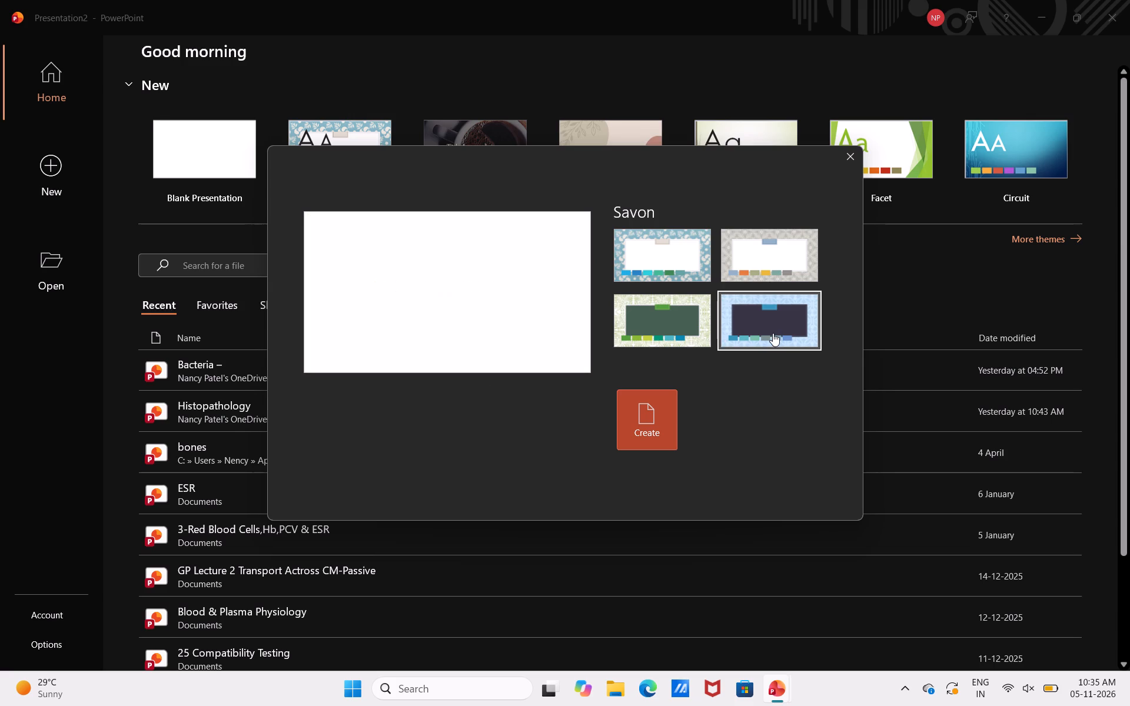
pyautogui.click(633, 303)
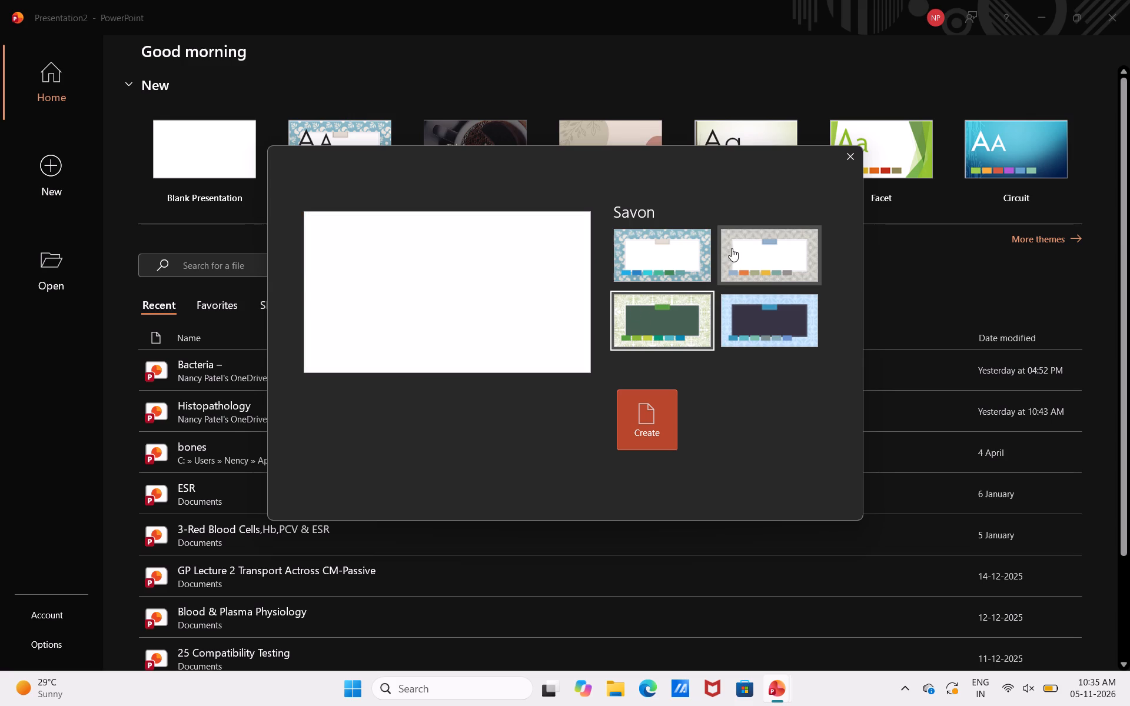
pyautogui.click(757, 248)
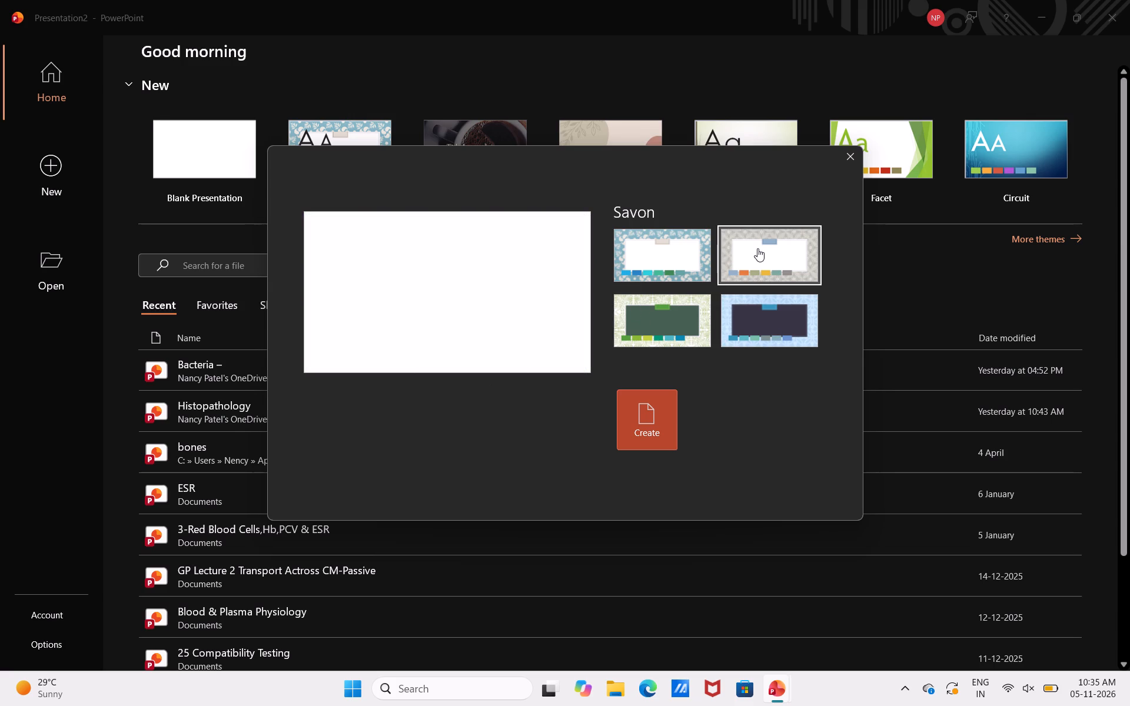
pyautogui.click(651, 413)
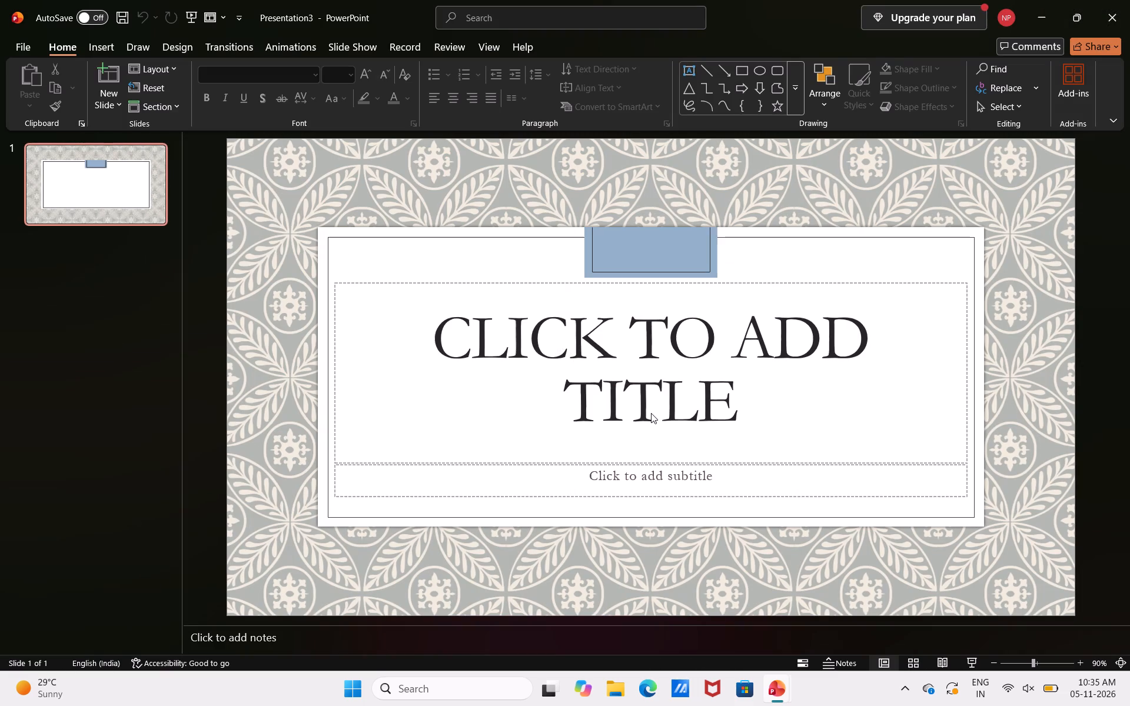
# Enter "Carbohydrates - digestion and absorption" as the title of the first slide.
pyautogui.moveTo(700, 372); pyautogui.dragTo(767, 390)
pyautogui.press('c')
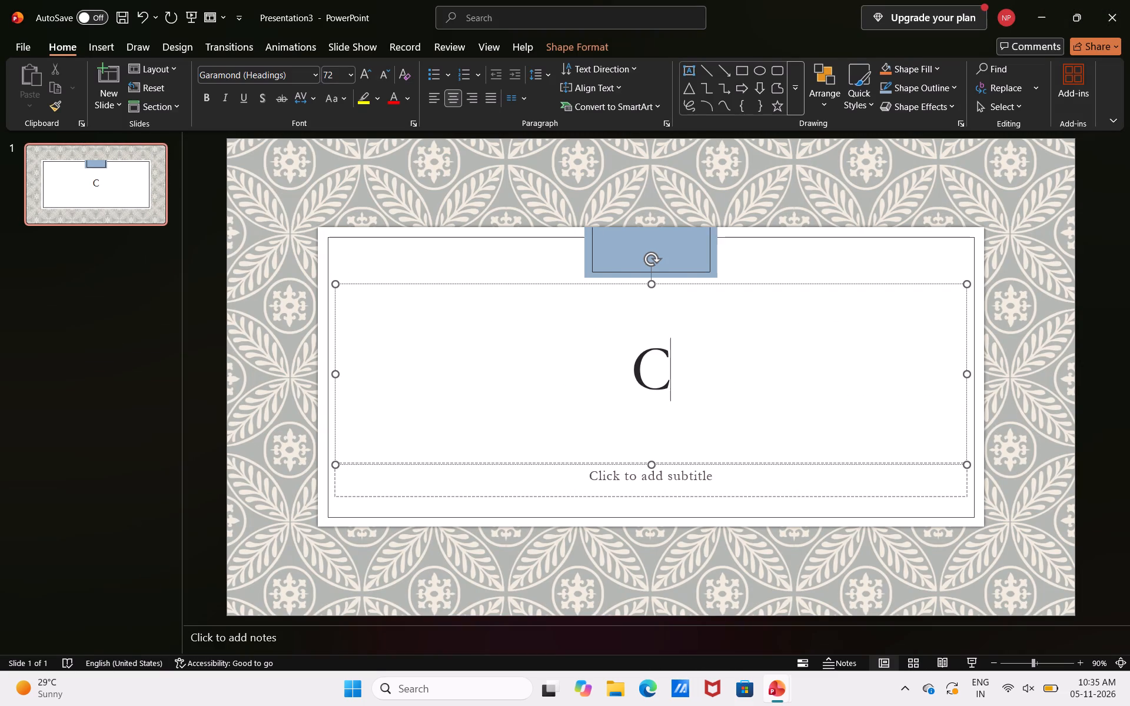
pyautogui.write('ar')
pyautogui.press('BackSpace')
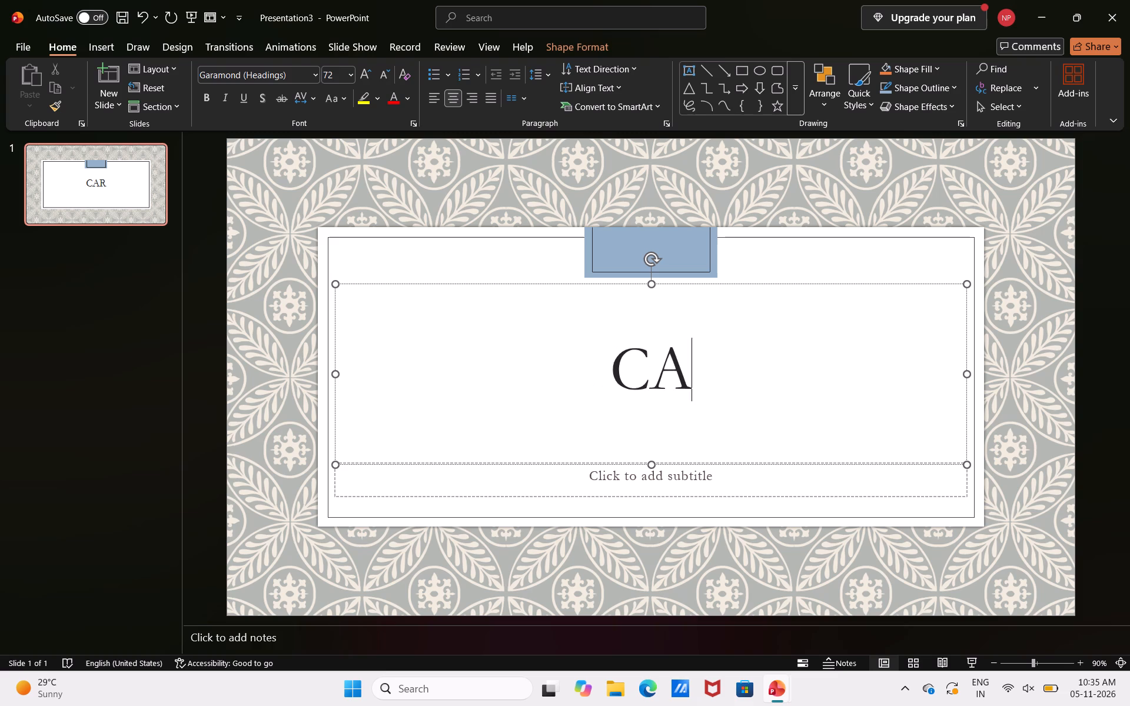
pyautogui.press('BackSpace')
pyautogui.write('arbohydrates')
pyautogui.press('space')
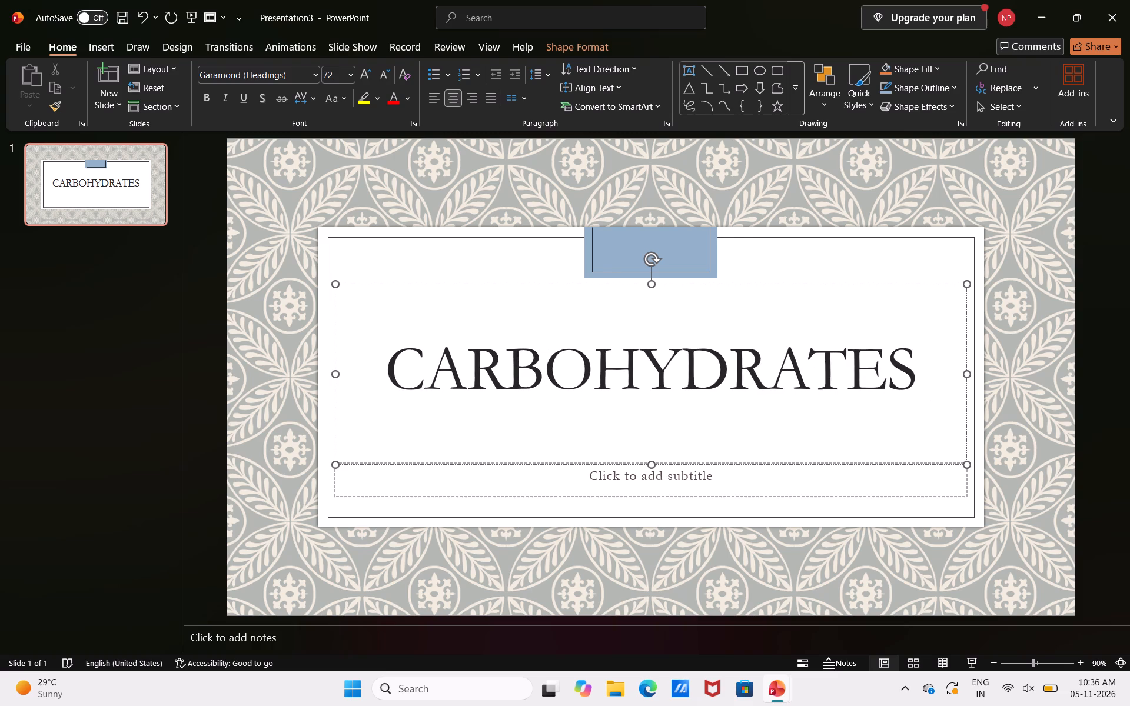
pyautogui.press('-')
pyautogui.press('space')
pyautogui.write('di')
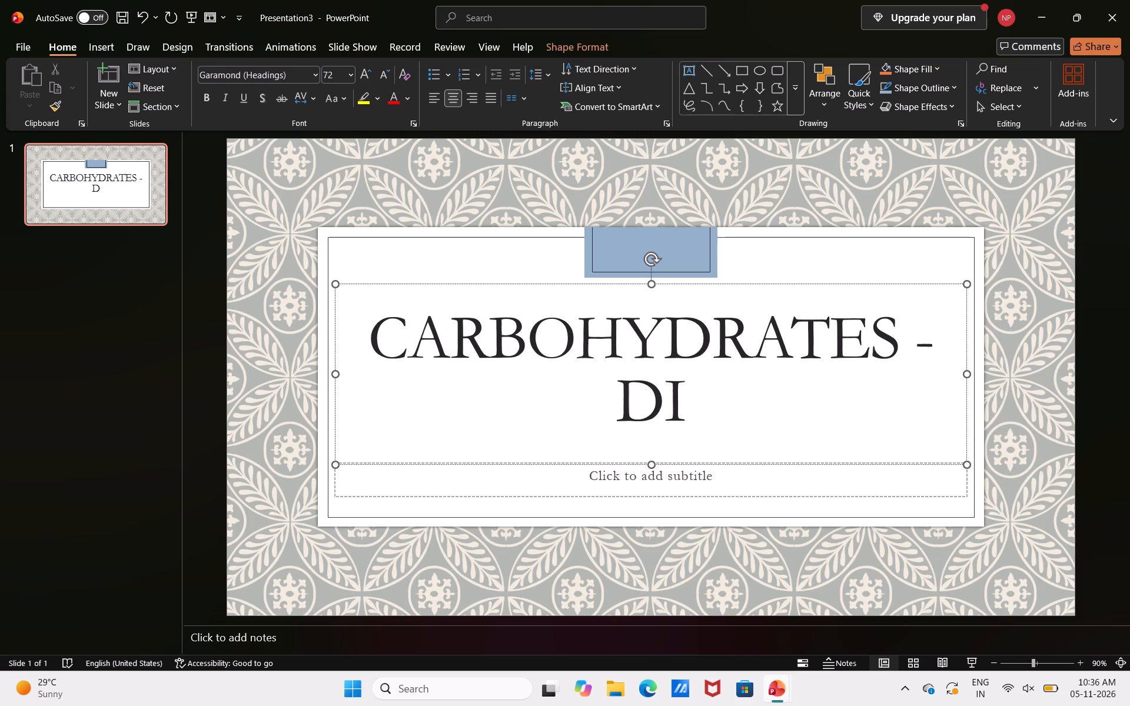
pyautogui.write('getio')
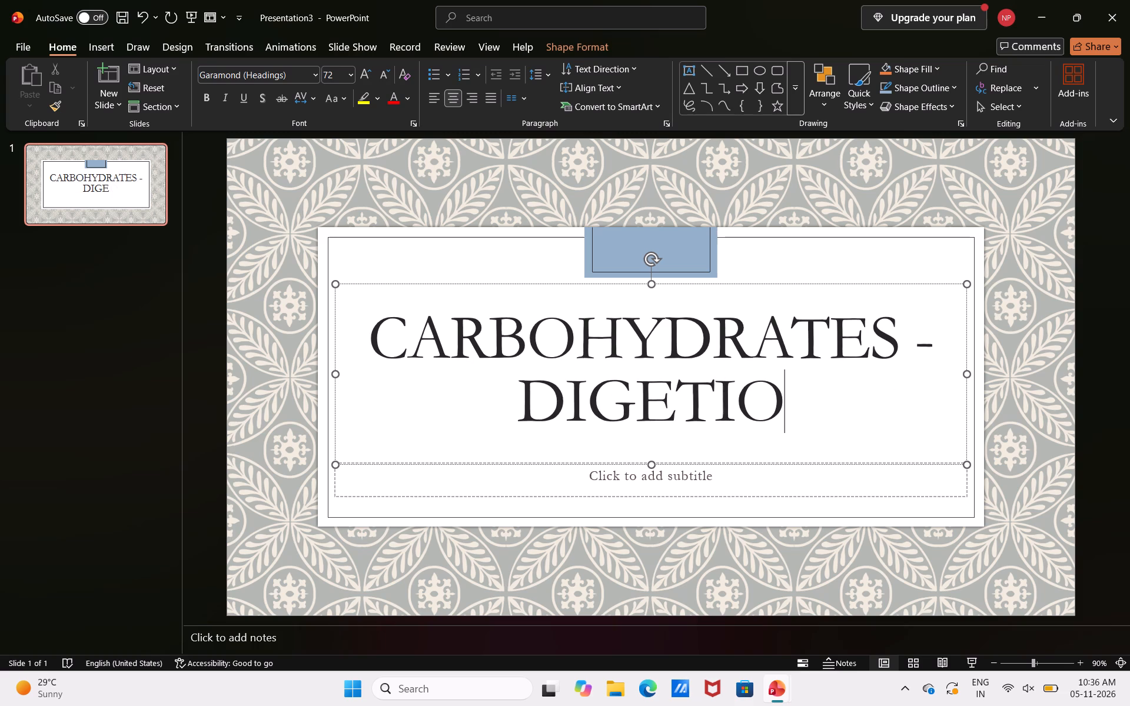
pyautogui.write('n and absorptio')
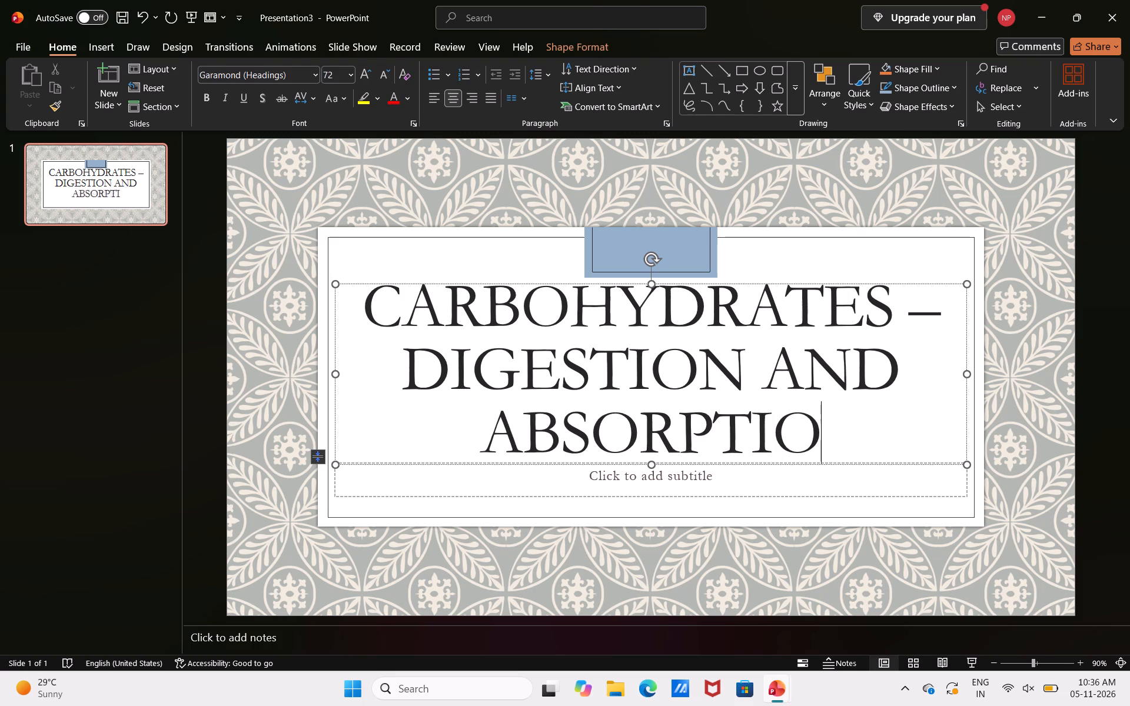
pyautogui.write('n')
pyautogui.press('space')
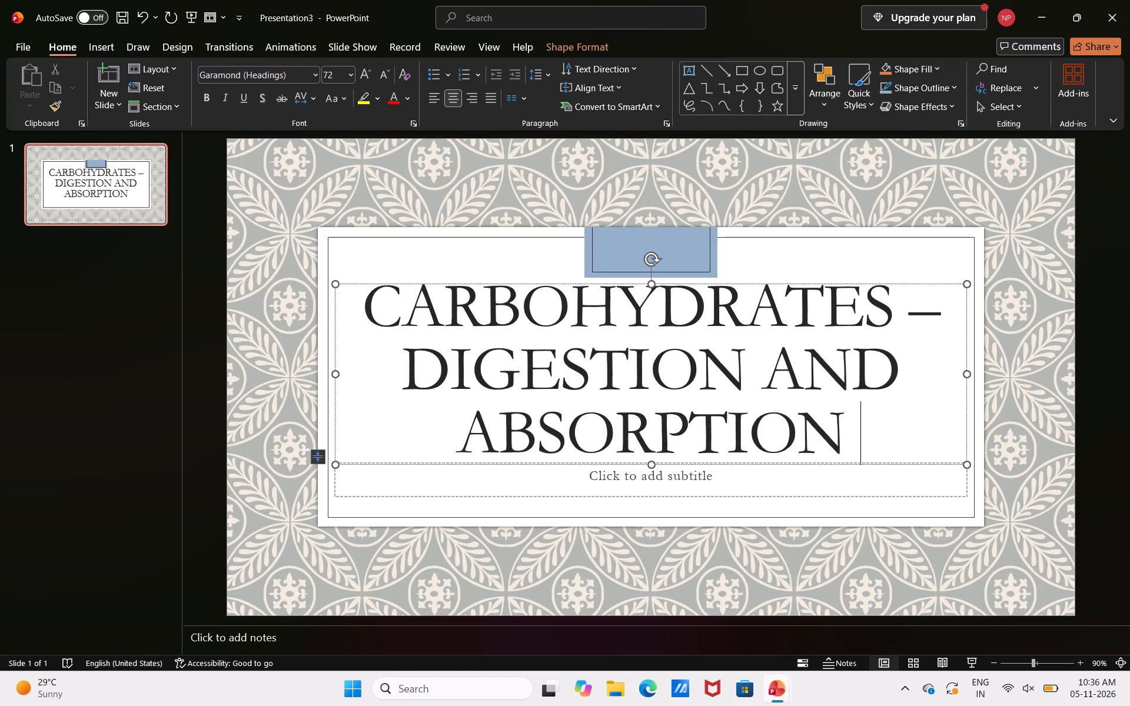
# Enter the subtitle "BIOCHEMISTRY" on the title slide, followed after a wide gap by the presenter's name in capitals.
pyautogui.click(733, 477)
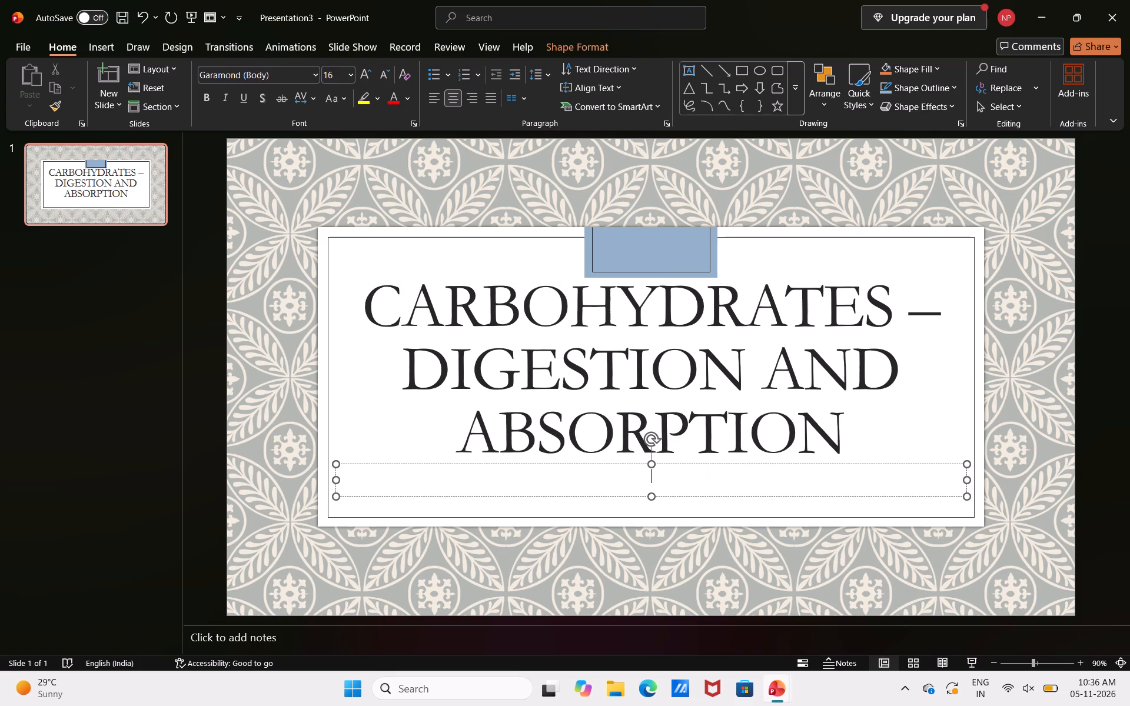
pyautogui.press('b')
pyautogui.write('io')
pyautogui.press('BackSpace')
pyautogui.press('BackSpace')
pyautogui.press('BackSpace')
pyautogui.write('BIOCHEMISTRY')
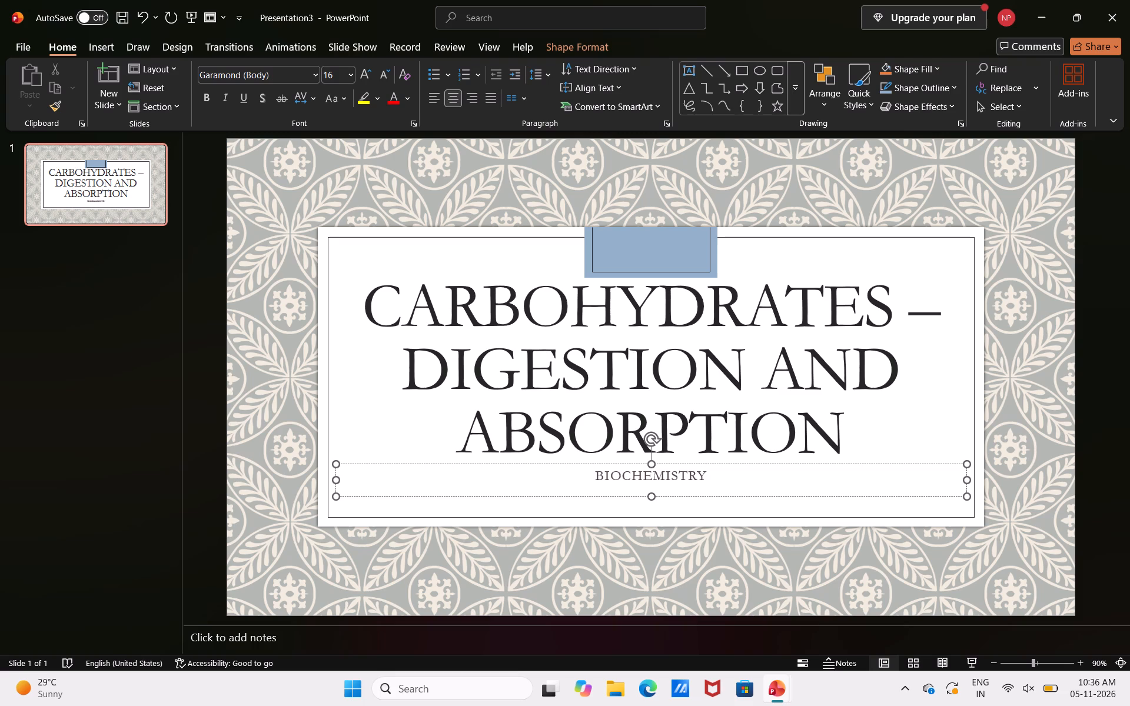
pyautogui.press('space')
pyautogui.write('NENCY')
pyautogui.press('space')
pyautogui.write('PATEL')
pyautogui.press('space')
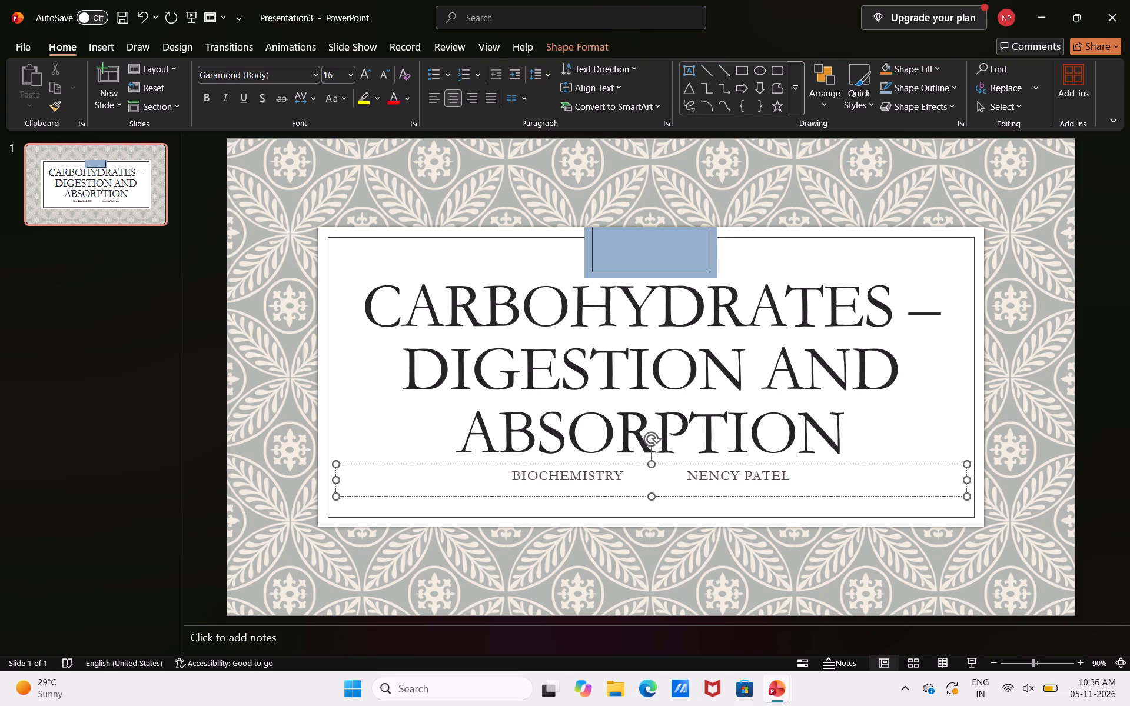
pyautogui.click(507, 527)
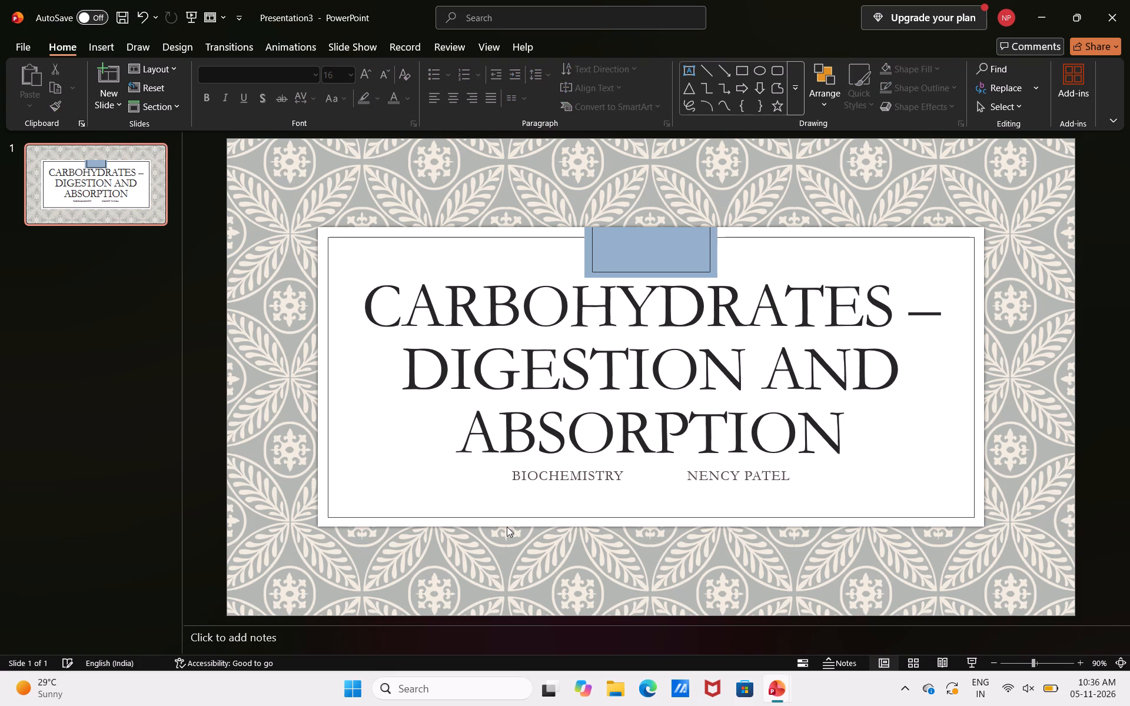
# Add a Title and Content slide after the title slide and title it "CARBOHYDRATES".
pyautogui.click(118, 89)
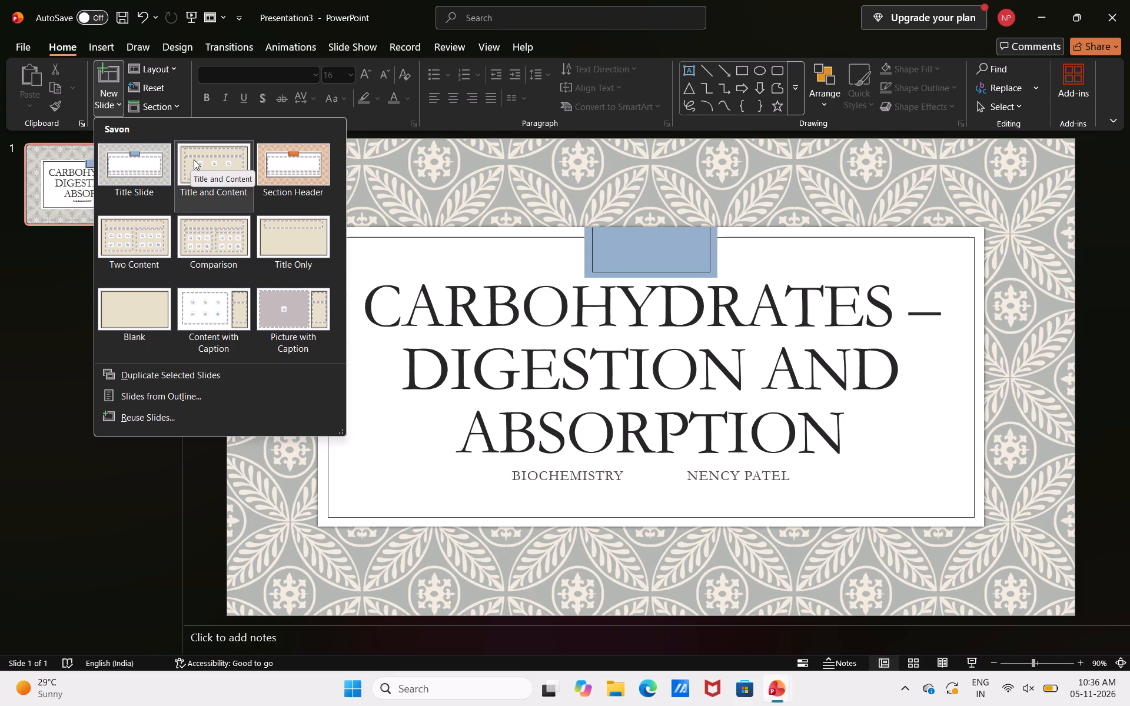
pyautogui.click(194, 159)
pyautogui.click(384, 206)
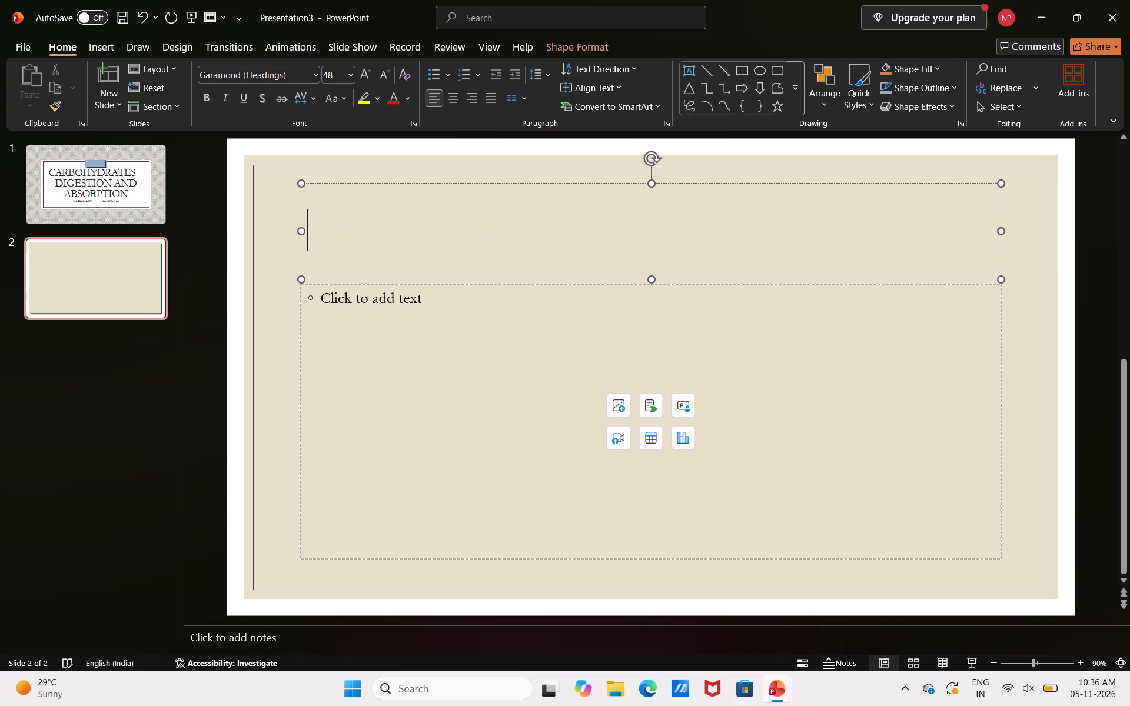
pyautogui.write('CARBOHYDRAT')
pyautogui.write('ES')
pyautogui.press('space')
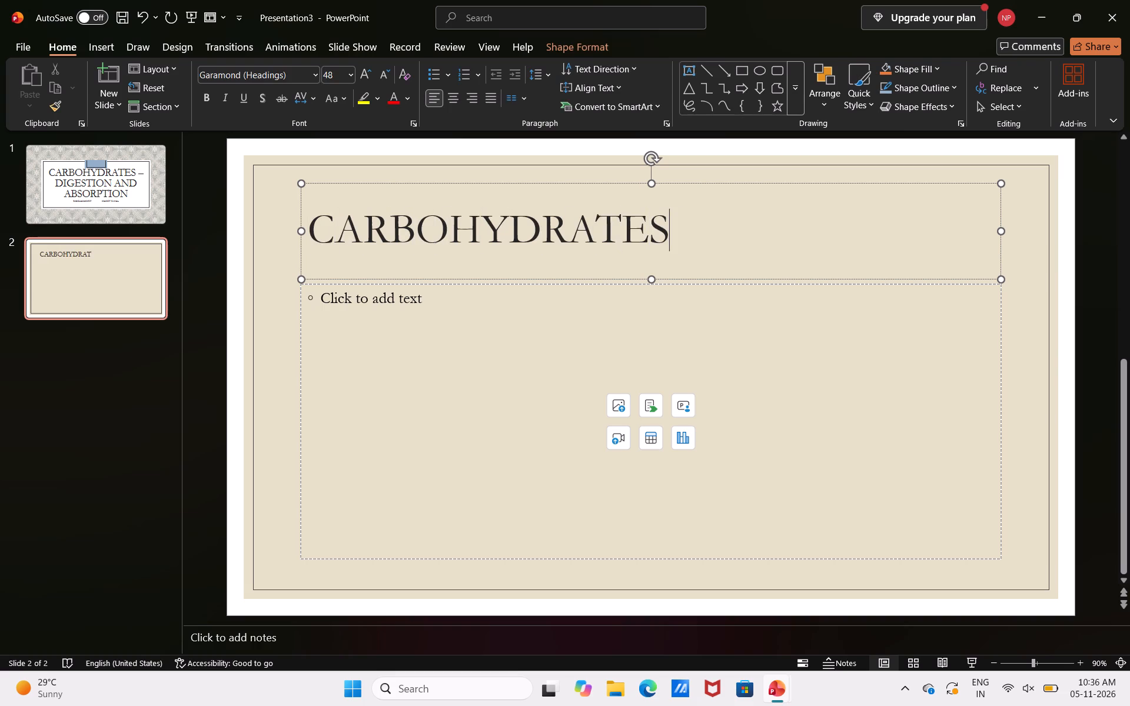
# Begin the first bullet of the CARBOHYDRATES slide with "Carbohydrates is a biomolecule made of carbon, hydrogen and oxygen atoms".
pyautogui.click(348, 294)
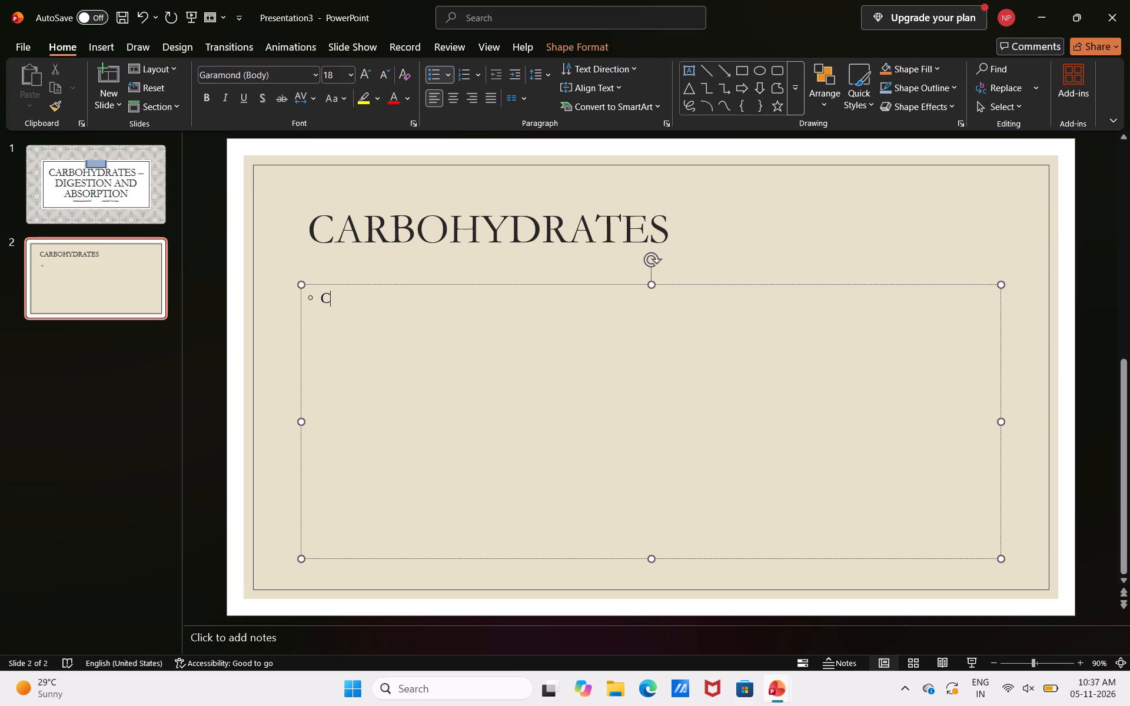
pyautogui.write('arbohydrates')
pyautogui.press('space')
pyautogui.write('is a')
pyautogui.press('space')
pyautogui.write('bioc')
pyautogui.write('ule')
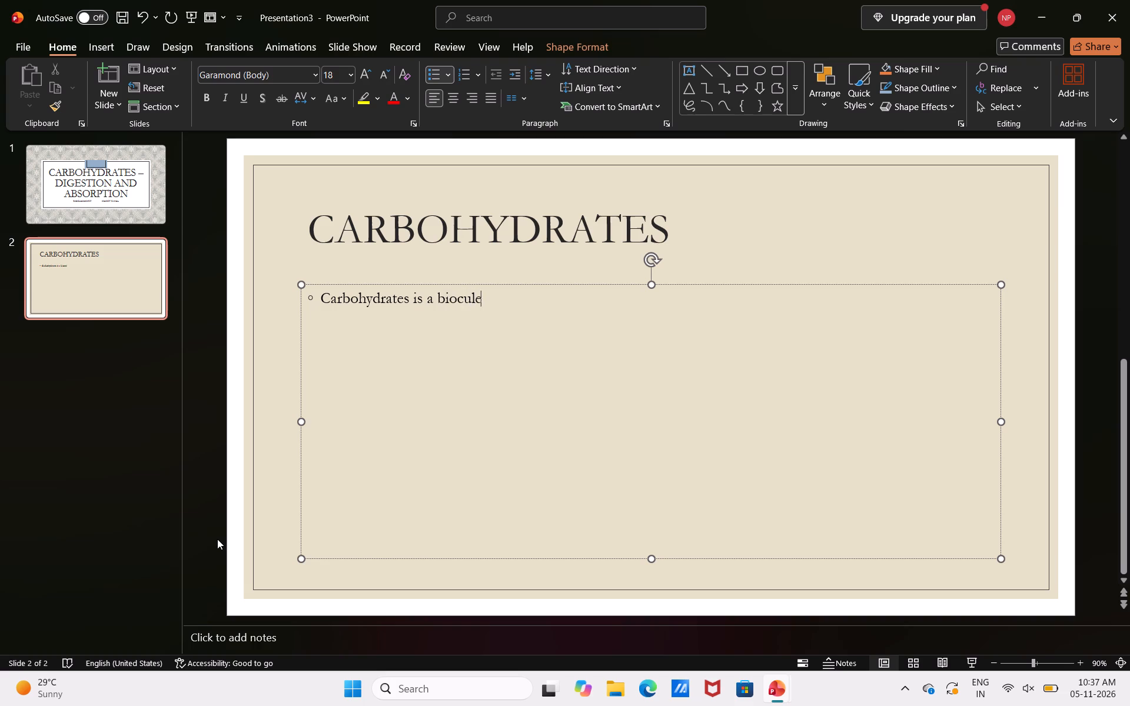
pyautogui.press('space')
pyautogui.press('BackSpace')
pyautogui.press('BackSpace')
pyautogui.press('BackSpace')
pyautogui.press('BackSpace')
pyautogui.press('BackSpace')
pyautogui.write('molecule')
pyautogui.press('space')
pyautogui.write('made of')
pyautogui.press('space')
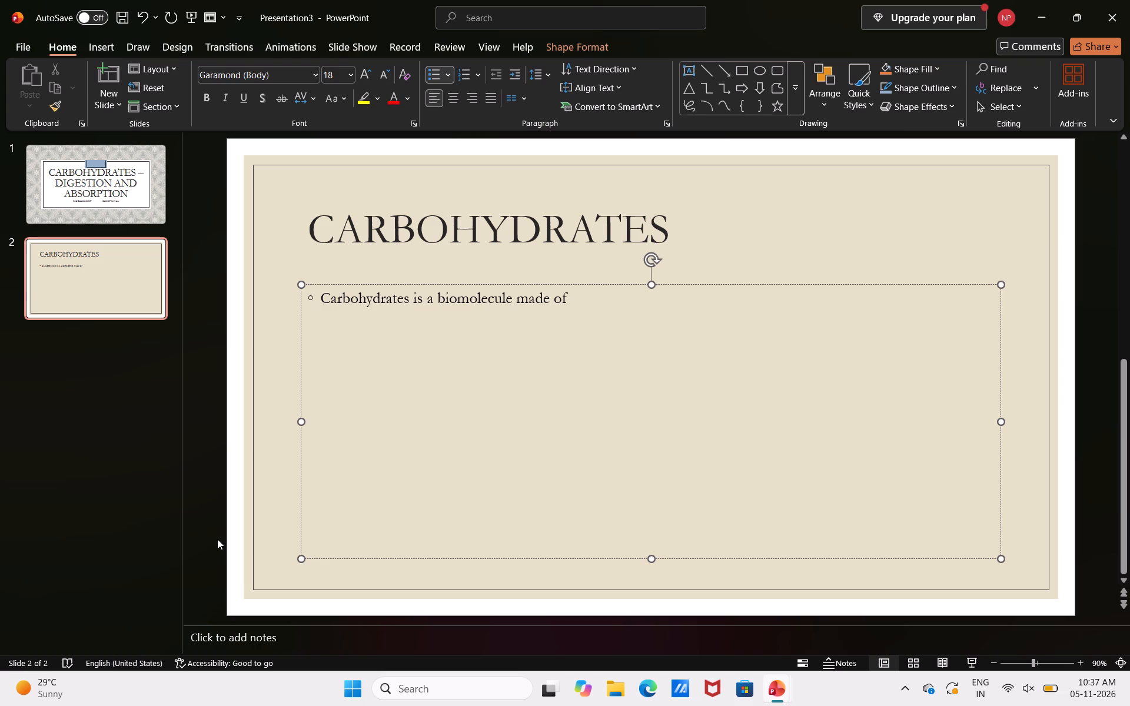
pyautogui.write('carbon')
pyautogui.press('space')
pyautogui.press('BackSpace')
pyautogui.write(', hydrogen')
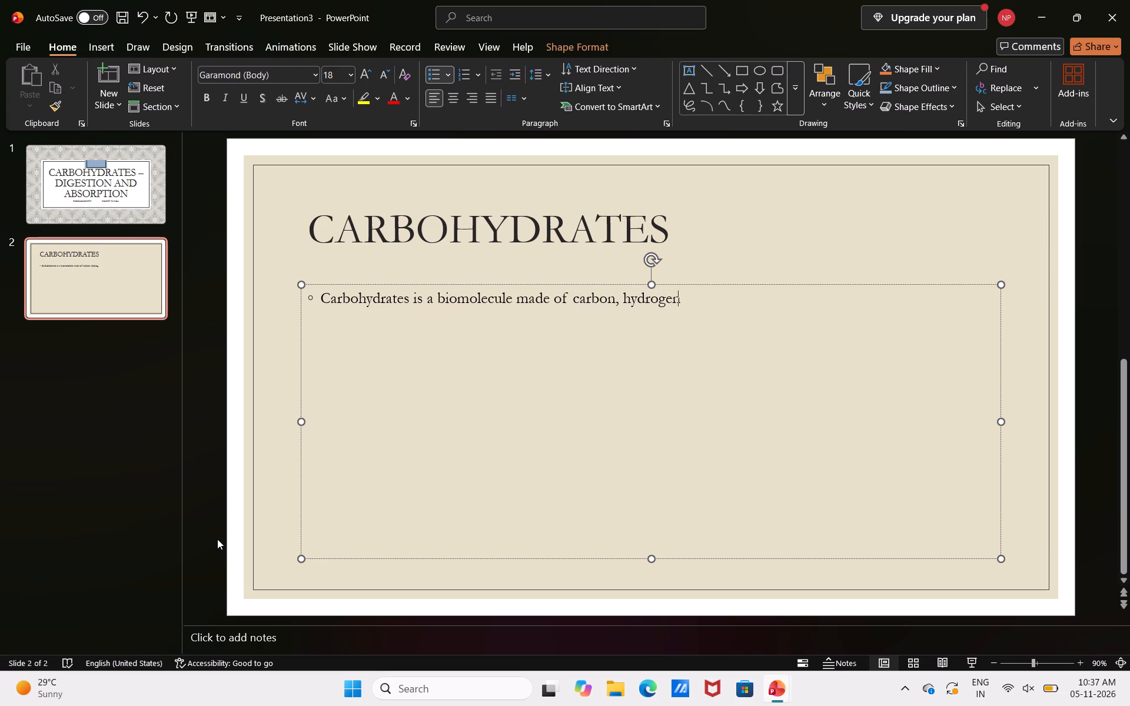
pyautogui.press('space')
pyautogui.write('.,')
pyautogui.press('BackSpace')
pyautogui.press('BackSpace')
pyautogui.write(',')
pyautogui.press('space')
pyautogui.write('and')
pyautogui.press('space')
pyautogui.press('BackSpace')
pyautogui.press('BackSpace')
pyautogui.press('BackSpace')
pyautogui.press('BackSpace')
pyautogui.press('BackSpace')
pyautogui.press('BackSpace')
pyautogui.write('and')
pyautogui.press('space')
pyautogui.write('oxygen atoms')
pyautogui.press('space')
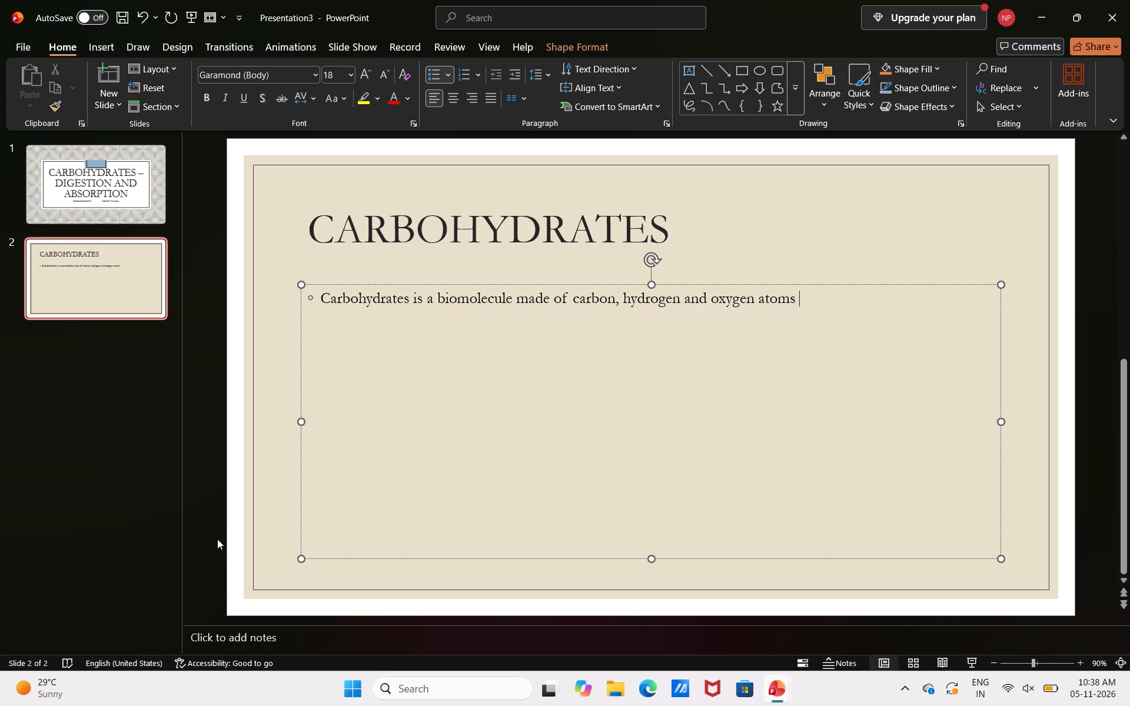
# Complete the first bullet with "and acts as a primary source of energy and structural support in living organism.".
pyautogui.write('an')
pyautogui.press('space')
pyautogui.press('BackSpace')
pyautogui.press('s')
pyautogui.press('BackSpace')
pyautogui.write('d acts')
pyautogui.press('space')
pyautogui.write('as a p')
pyautogui.write('rimary')
pyautogui.press('space')
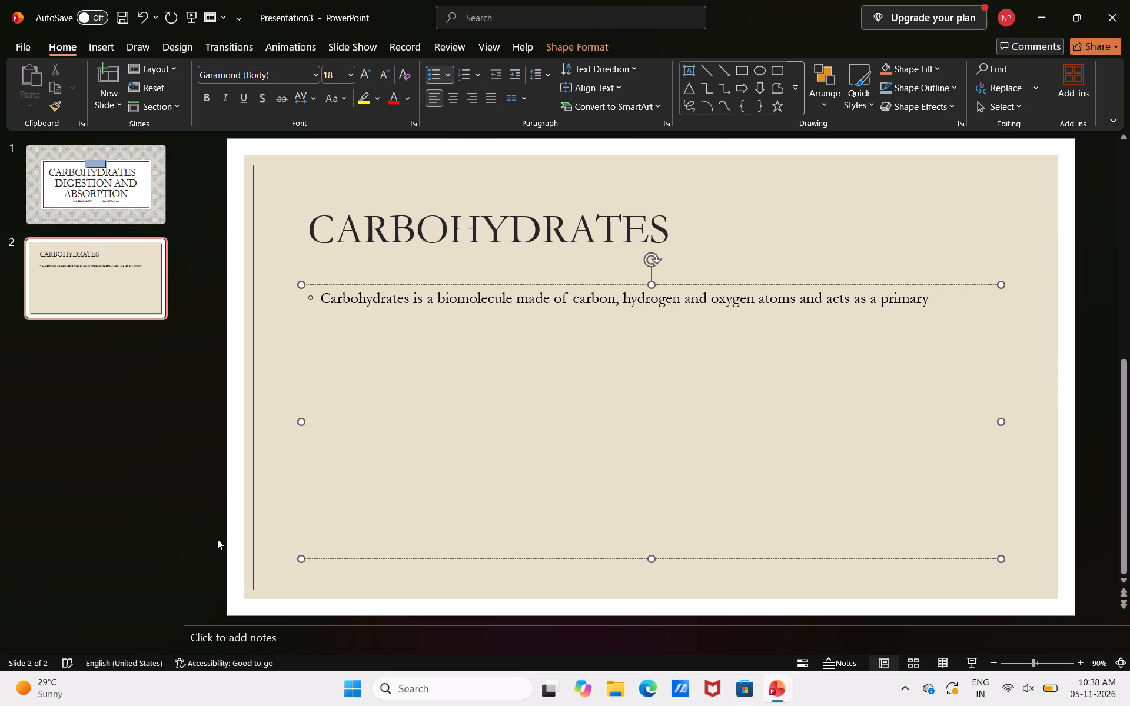
pyautogui.write('source')
pyautogui.press('space')
pyautogui.write('of energy')
pyautogui.press('space')
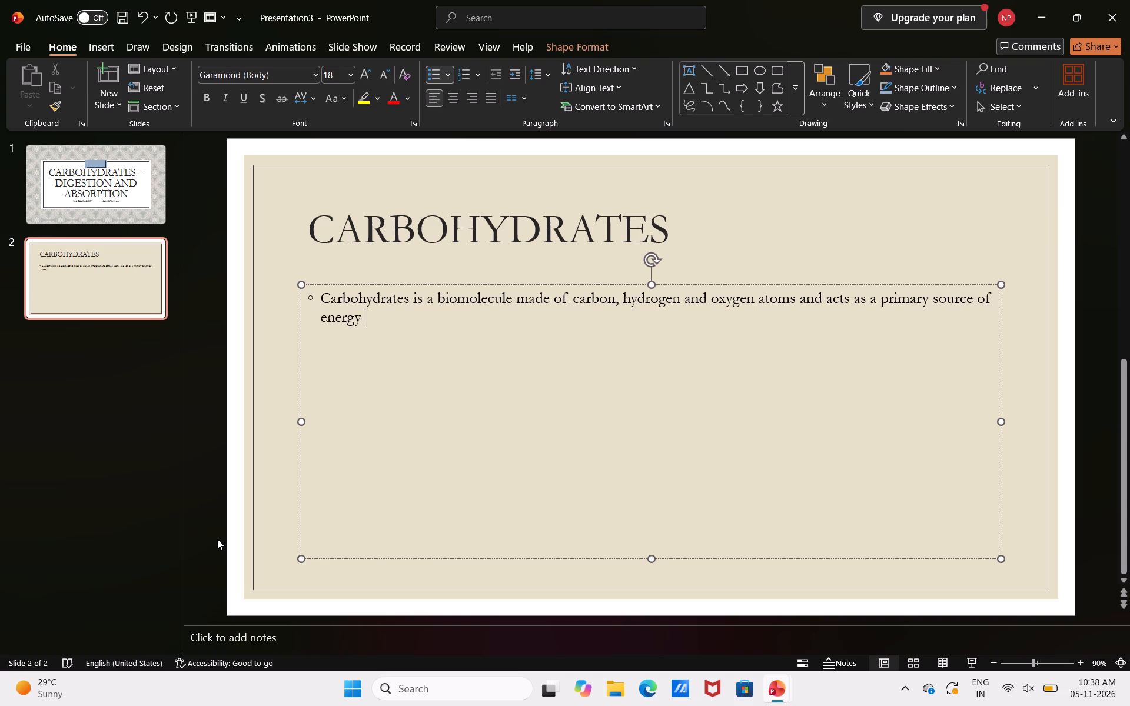
pyautogui.write('and structural')
pyautogui.press('space')
pyautogui.write('suppor')
pyautogui.write('t')
pyautogui.press('space')
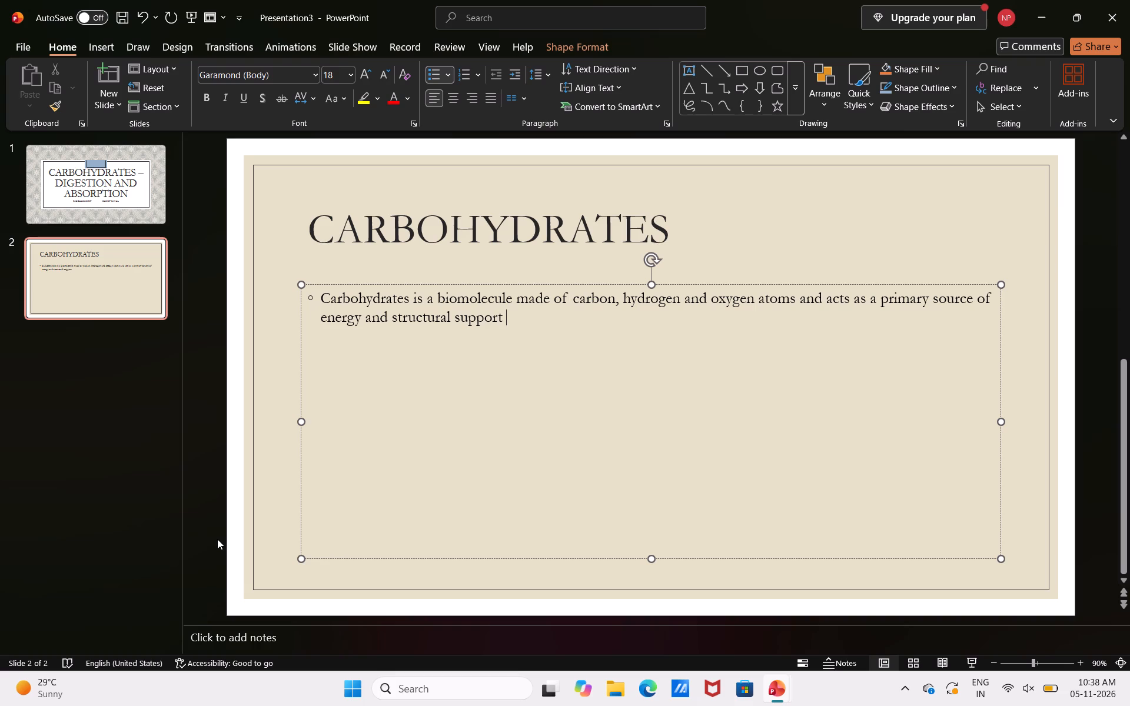
pyautogui.write('in living')
pyautogui.press('space')
pyautogui.write('orgaanism')
pyautogui.press('space')
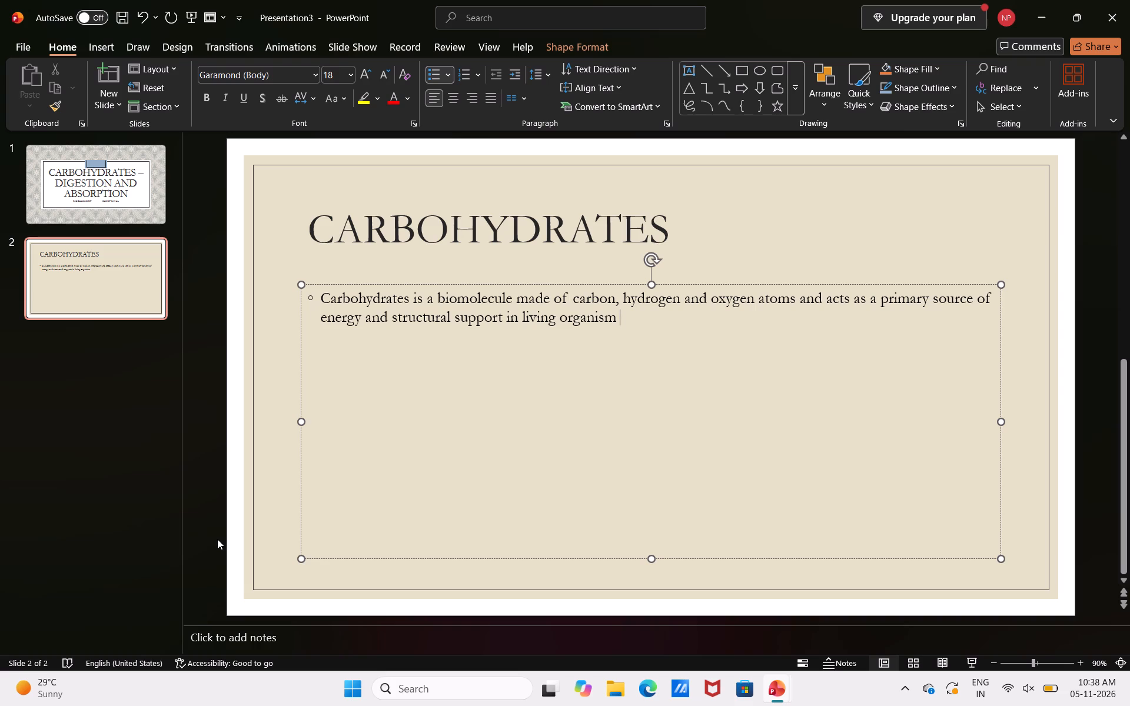
pyautogui.press('BackSpace')
pyautogui.write('.')
pyautogui.press('space')
# Start a second bullet on the CARBOHYDRATES slide with "Carbohydrates are defined as a".
pyautogui.press('Return')
pyautogui.press('a')
pyautogui.press('BackSpace')
pyautogui.write('carbohydra')
pyautogui.write('tes')
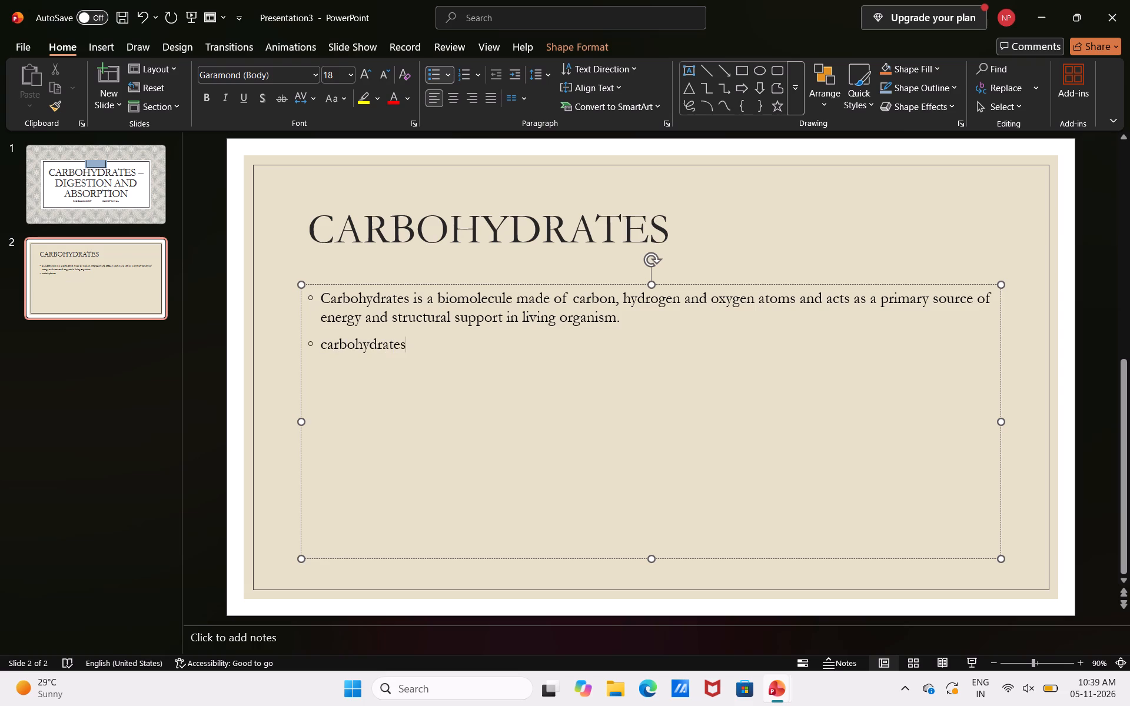
pyautogui.press('s')
pyautogui.press('BackSpace')
pyautogui.press('space')
pyautogui.write('are defined')
pyautogui.press('space')
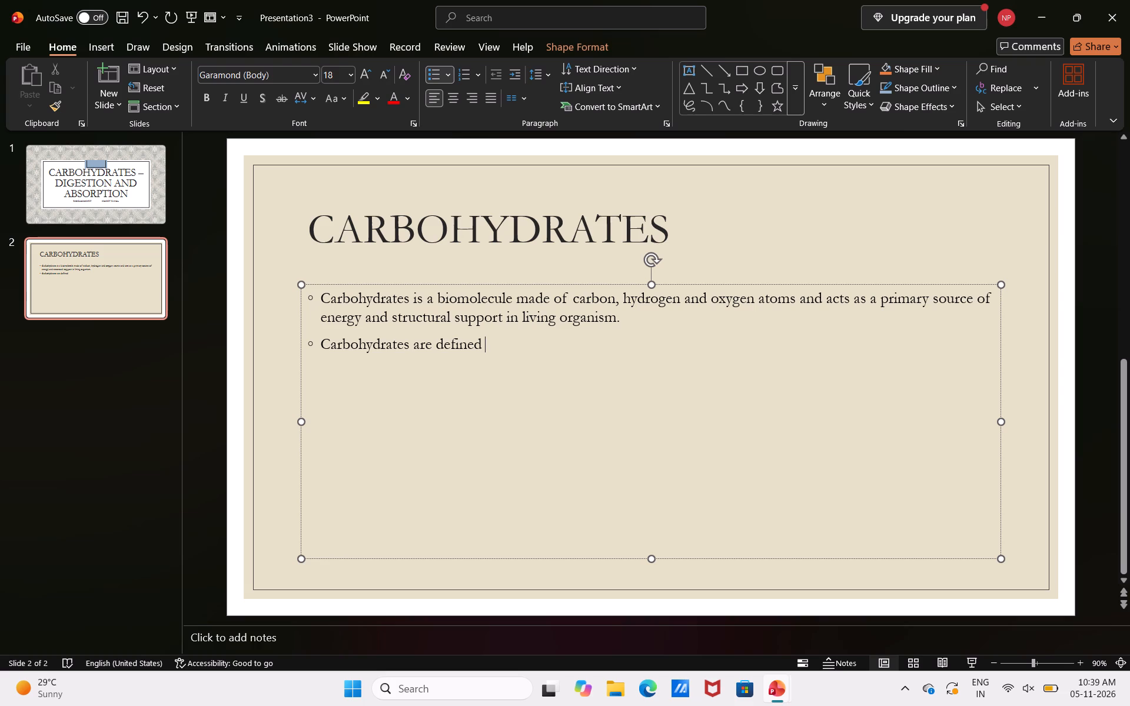
pyautogui.write('a')
pyautogui.press('space')
pyautogui.press('BackSpace')
pyautogui.write('s a')
# Continue the second bullet's definition with "polyhydroxy aldehydes or ketone".
pyautogui.write('polyhydroxy')
pyautogui.press('space')
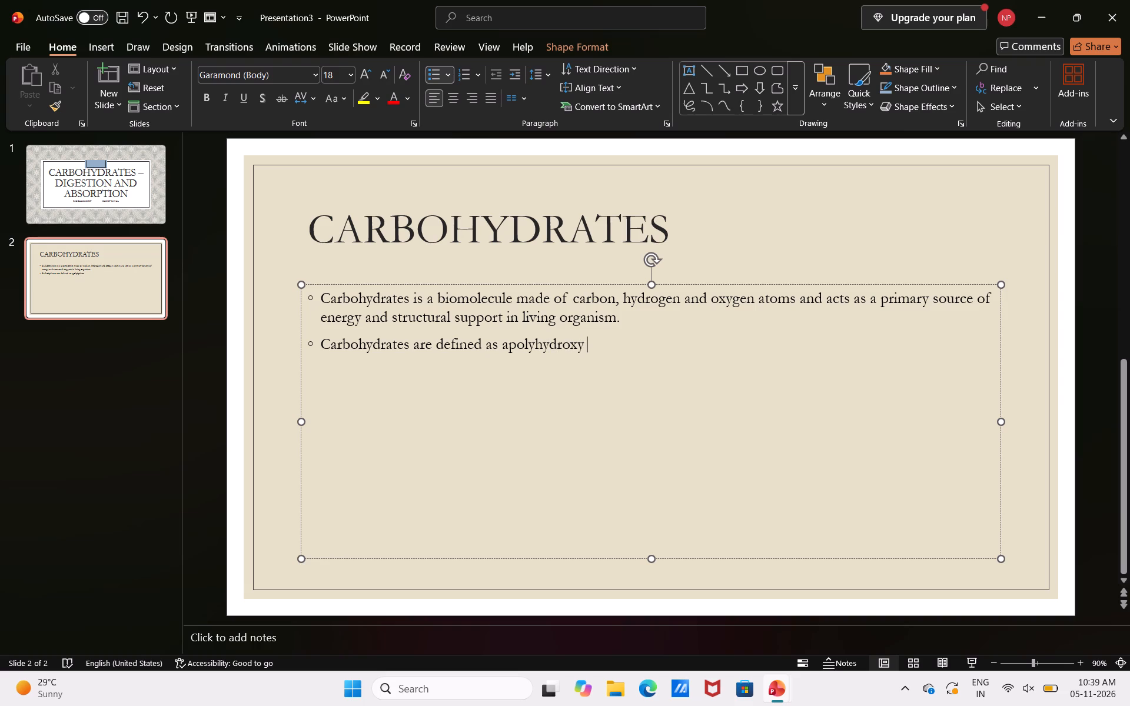
pyautogui.write('ald')
pyautogui.write('ehydes')
pyautogui.press('space')
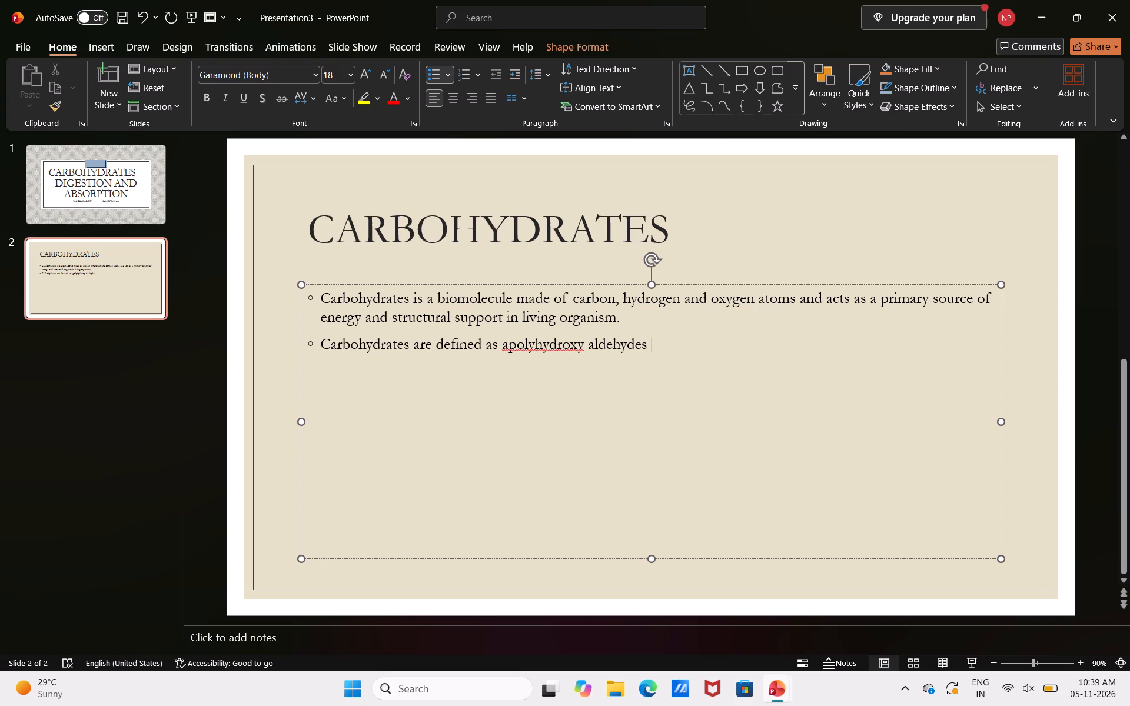
pyautogui.write('or ketone')
pyautogui.press('space')
# Extend the second bullet with "or compound that yields these molecule when".
pyautogui.write('or')
pyautogui.press('space')
pyautogui.write('compp')
pyautogui.press('BackSpace')
pyautogui.write('on')
pyautogui.press('BackSpace')
pyautogui.press('BackSpace')
pyautogui.write('ound')
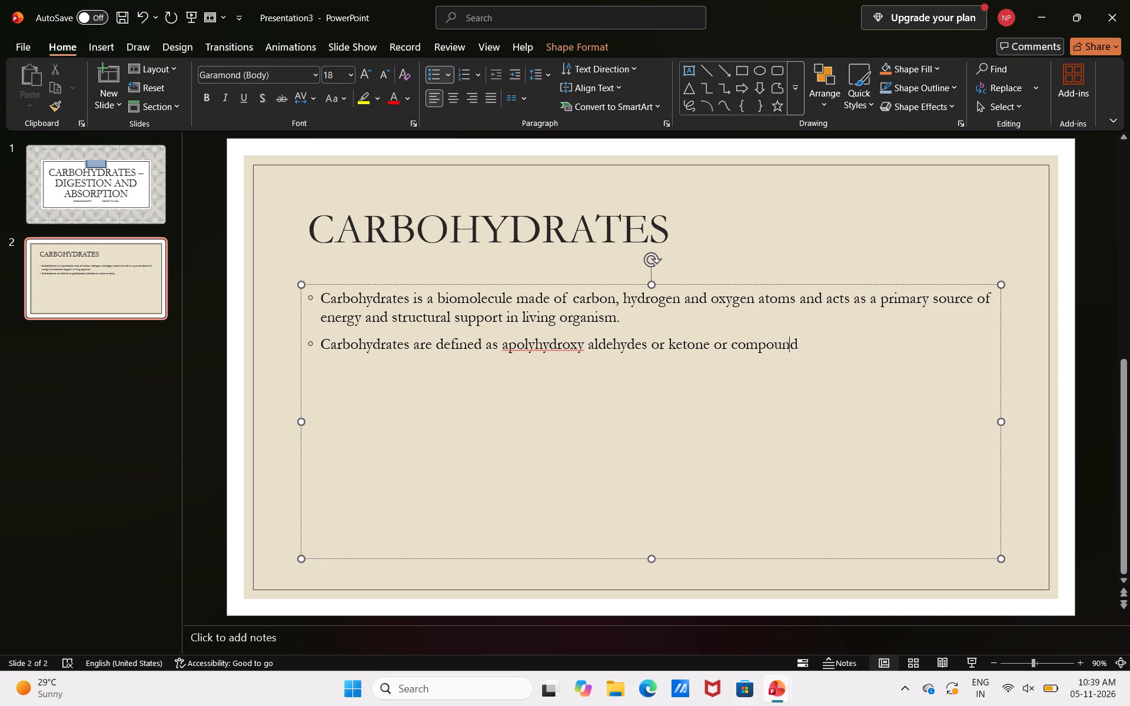
pyautogui.press('space')
pyautogui.write('that yi')
pyautogui.press('l')
pyautogui.press('BackSpace')
pyautogui.write('eld s')
pyautogui.press('BackSpace')
pyautogui.press('BackSpace')
pyautogui.write('s')
pyautogui.press('space')
pyautogui.write('these')
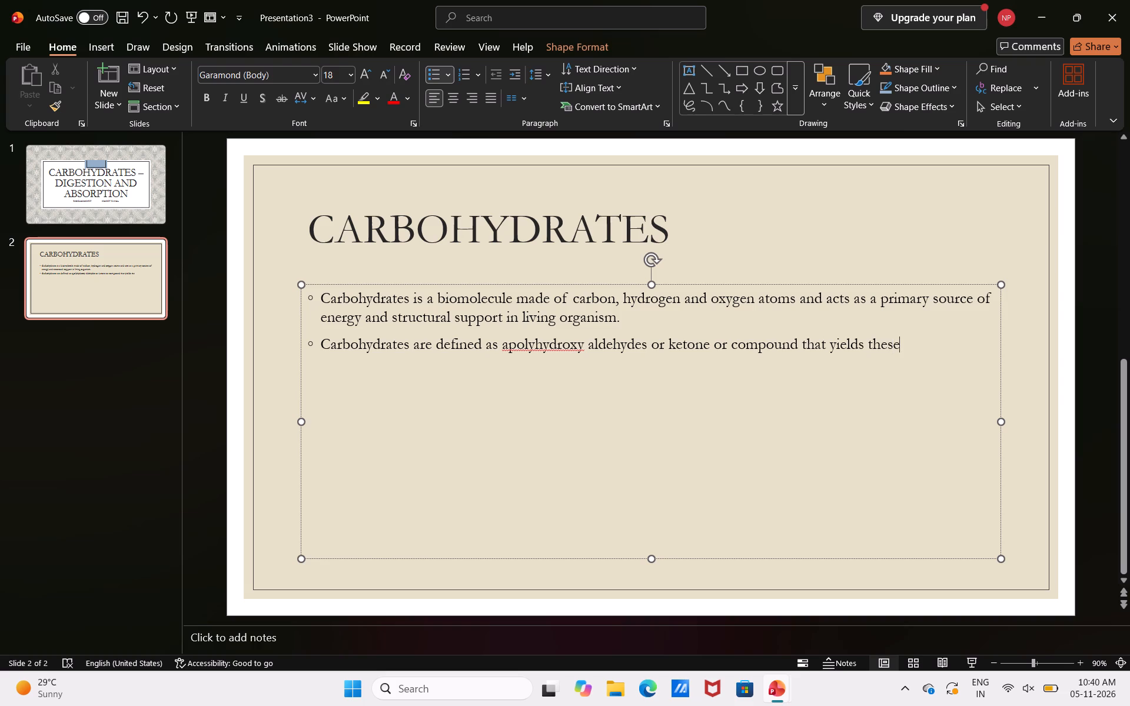
pyautogui.press('space')
pyautogui.write('molecule')
pyautogui.press('space')
pyautogui.press('e')
pyautogui.press('BackSpace')
pyautogui.write('when')
pyautogui.press('space')
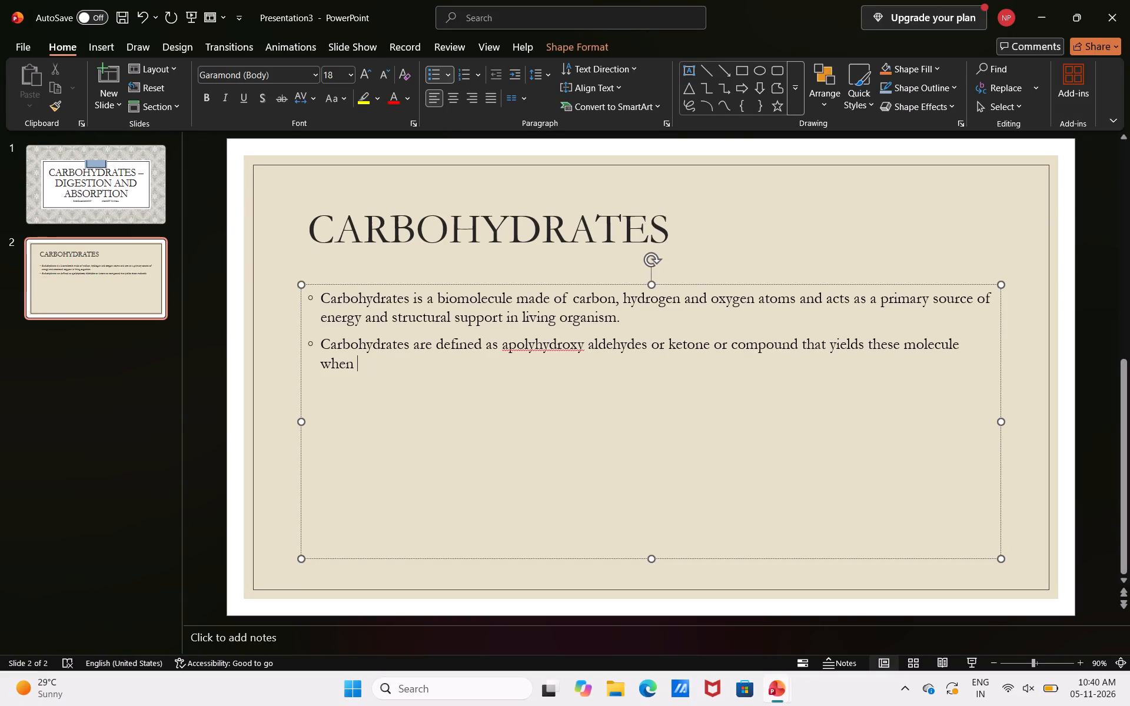
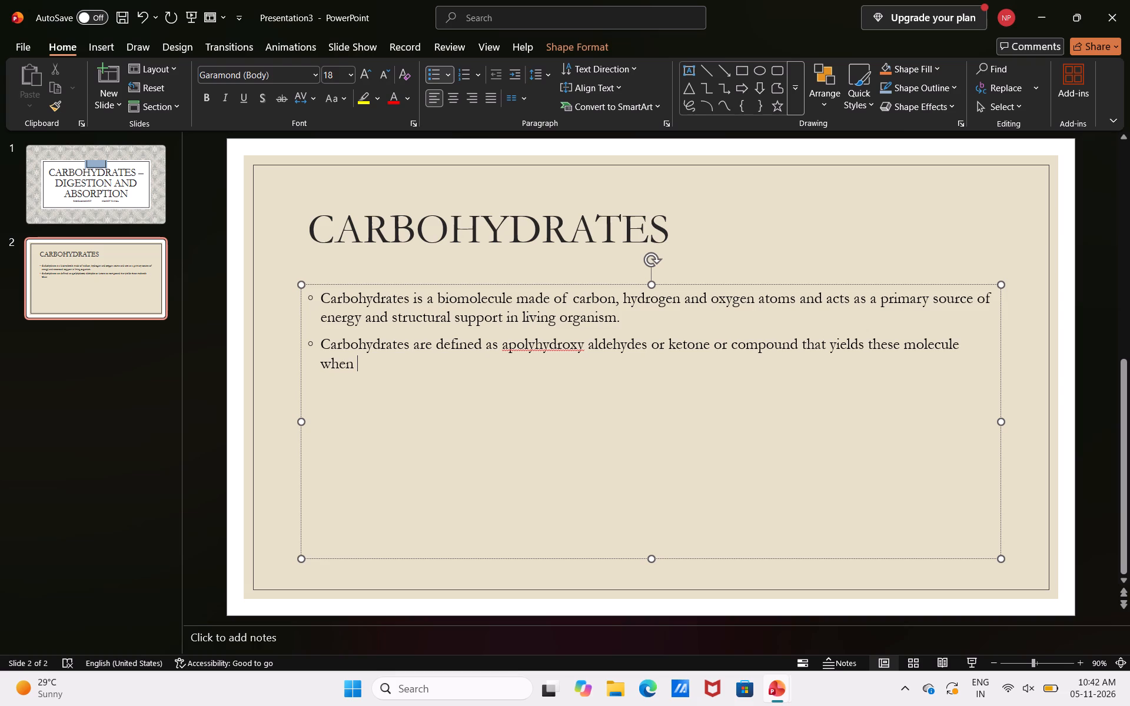
# Insert the missing space between "a" and "polyhydroxy" in the second bullet.
pyautogui.click(506, 343)
pyautogui.press('space')
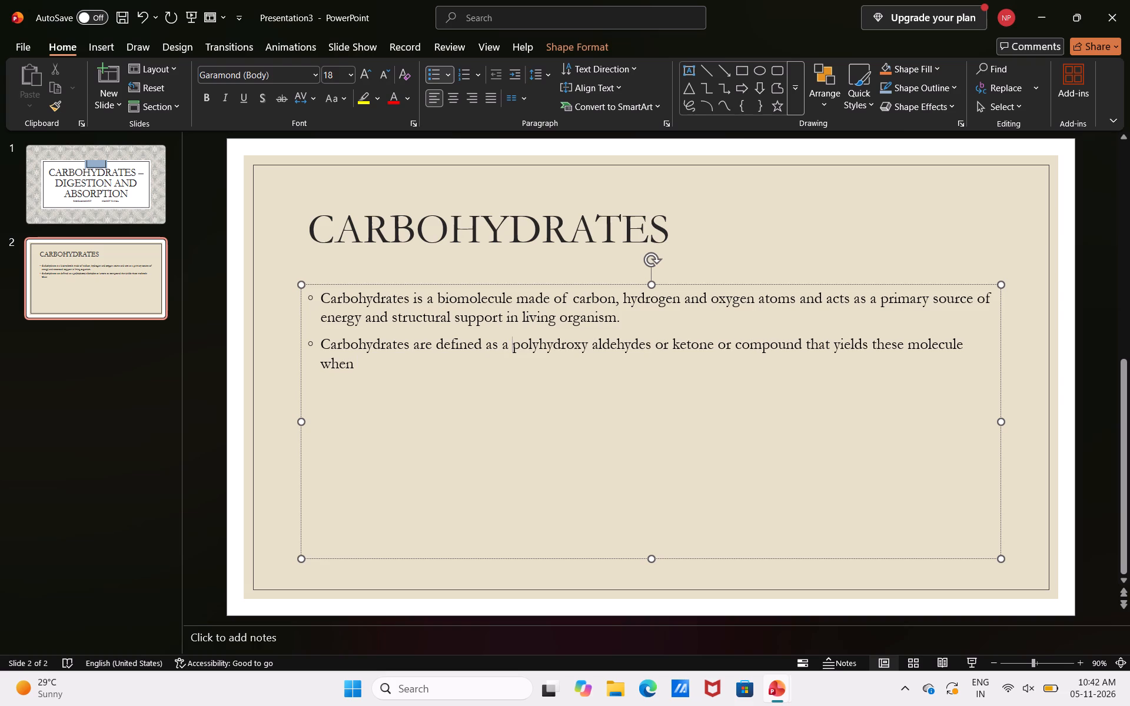
# Continue the end of the second bullet with "broke down. Their name comes from their".
pyautogui.click(488, 371)
pyautogui.write('broke down')
pyautogui.press('space')
pyautogui.press('BackSpace')
pyautogui.write('. their')
pyautogui.press('space')
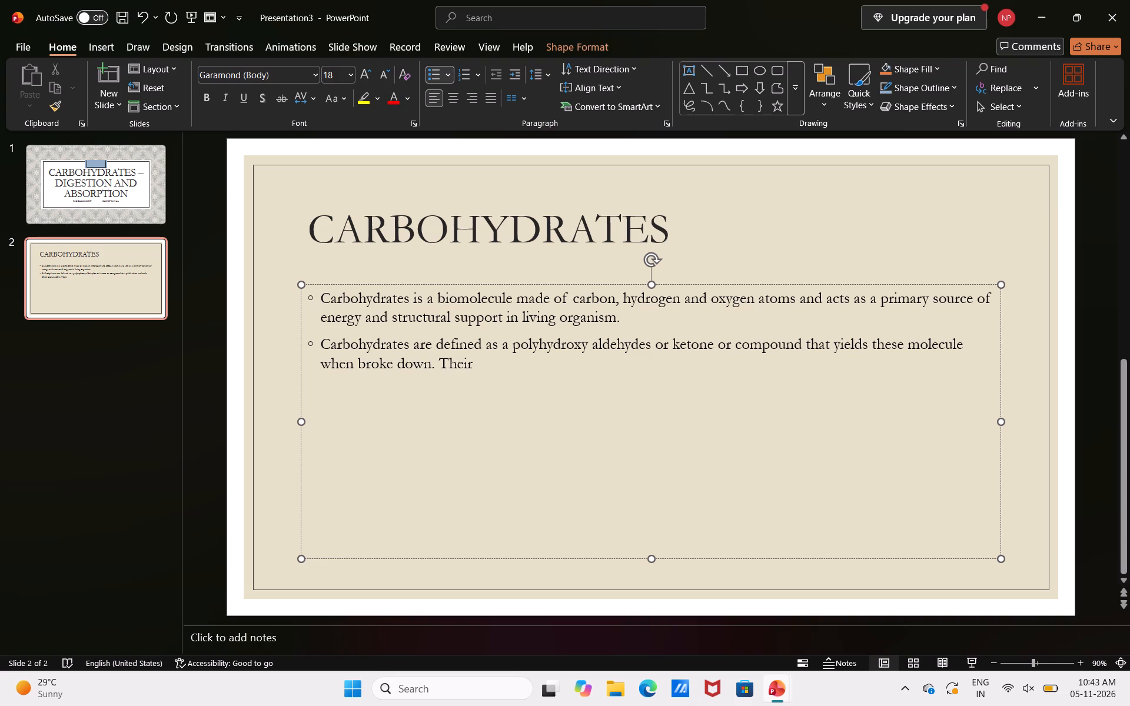
pyautogui.write('name')
pyautogui.press('space')
pyautogui.write('comes')
pyautogui.press('space')
pyautogui.write('from their')
pyautogui.press('space')
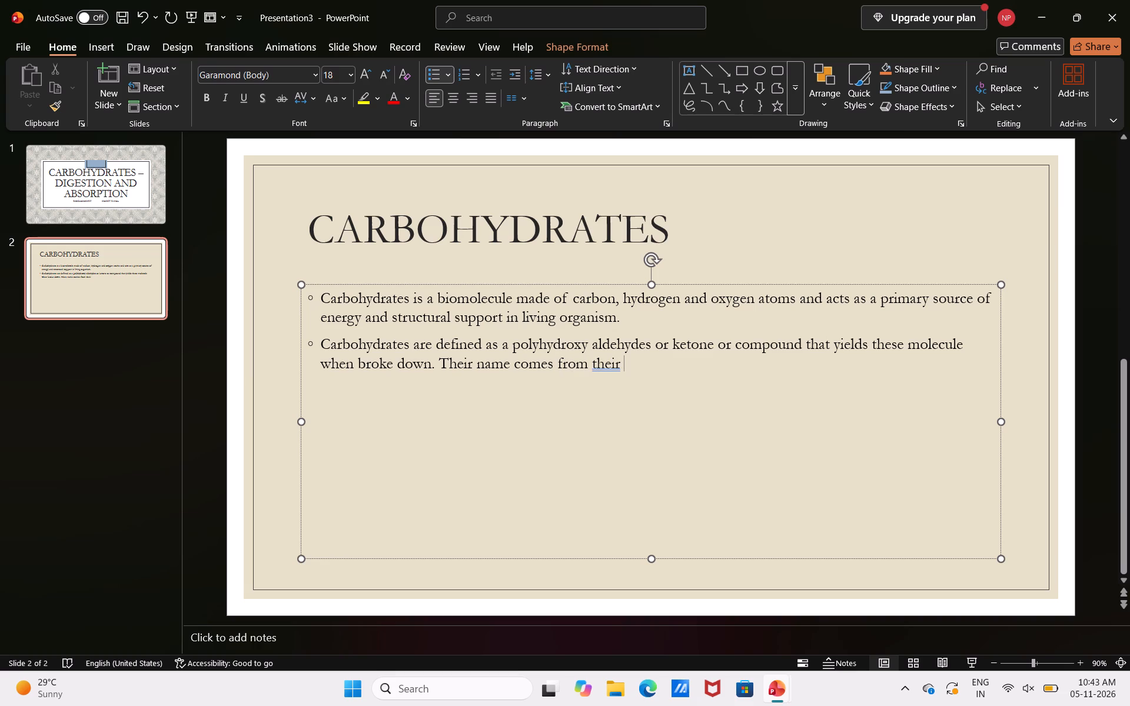
# Add the word "typical" after "Their name comes from their" in the second bullet.
pyautogui.write('tyoical')
pyautogui.press('space')
pyautogui.press('BackSpace')
pyautogui.press('BackSpace')
pyautogui.press('BackSpace')
pyautogui.press('BackSpace')
pyautogui.press('BackSpace')
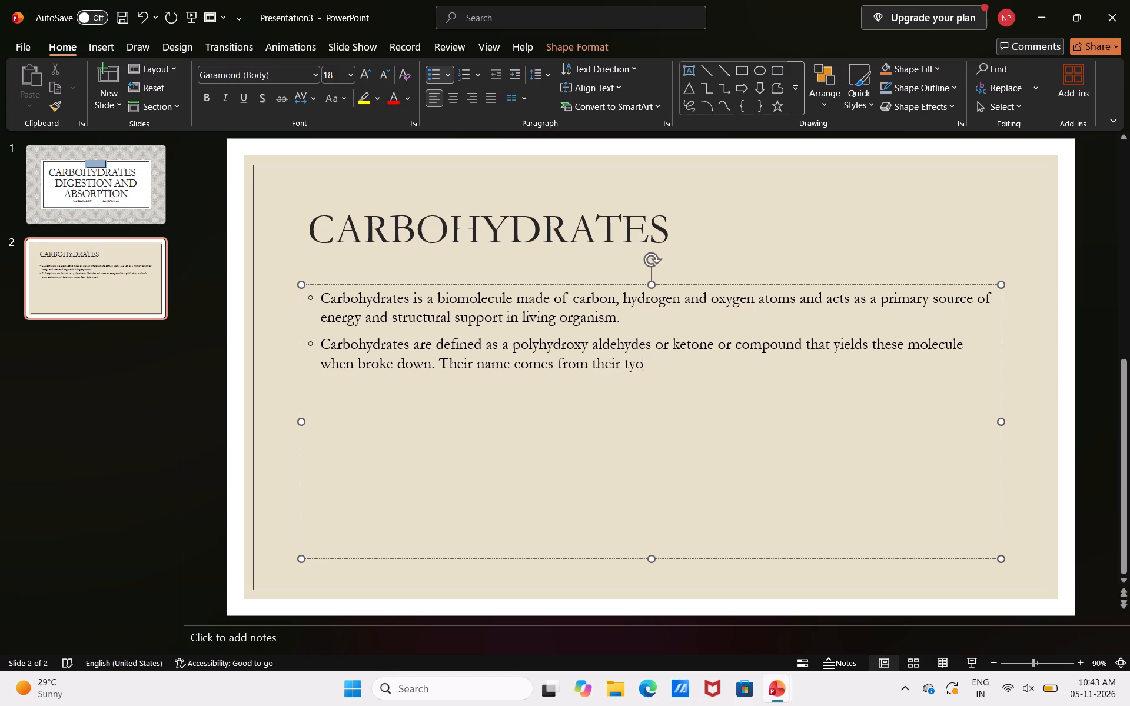
pyautogui.press('BackSpace')
pyautogui.press('BackSpace')
pyautogui.write('yp')
pyautogui.write('ical')
pyautogui.press('space')
# Extend the second bullet's last sentence with "general chemical formula".
pyautogui.write('general')
pyautogui.press('space')
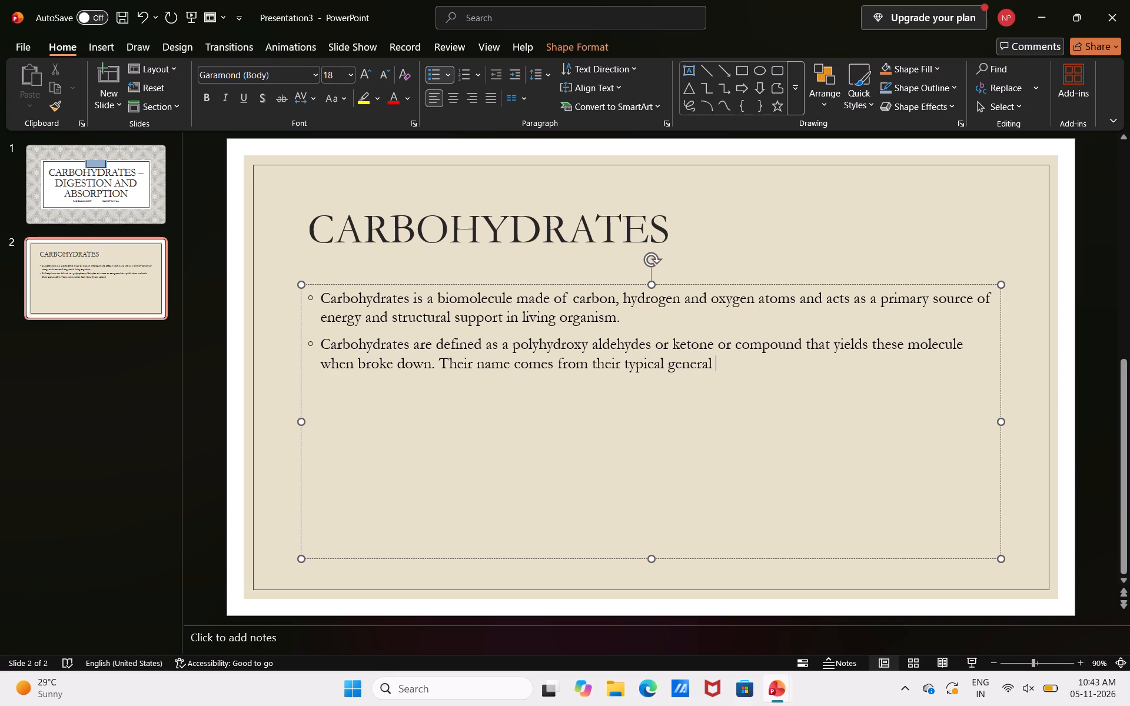
pyautogui.write('chemical d')
pyautogui.press('BackSpace')
pyautogui.write('formulqaa')
pyautogui.press('space')
pyautogui.press('BackSpace')
pyautogui.press('BackSpace')
pyautogui.press('BackSpace')
pyautogui.press('a')
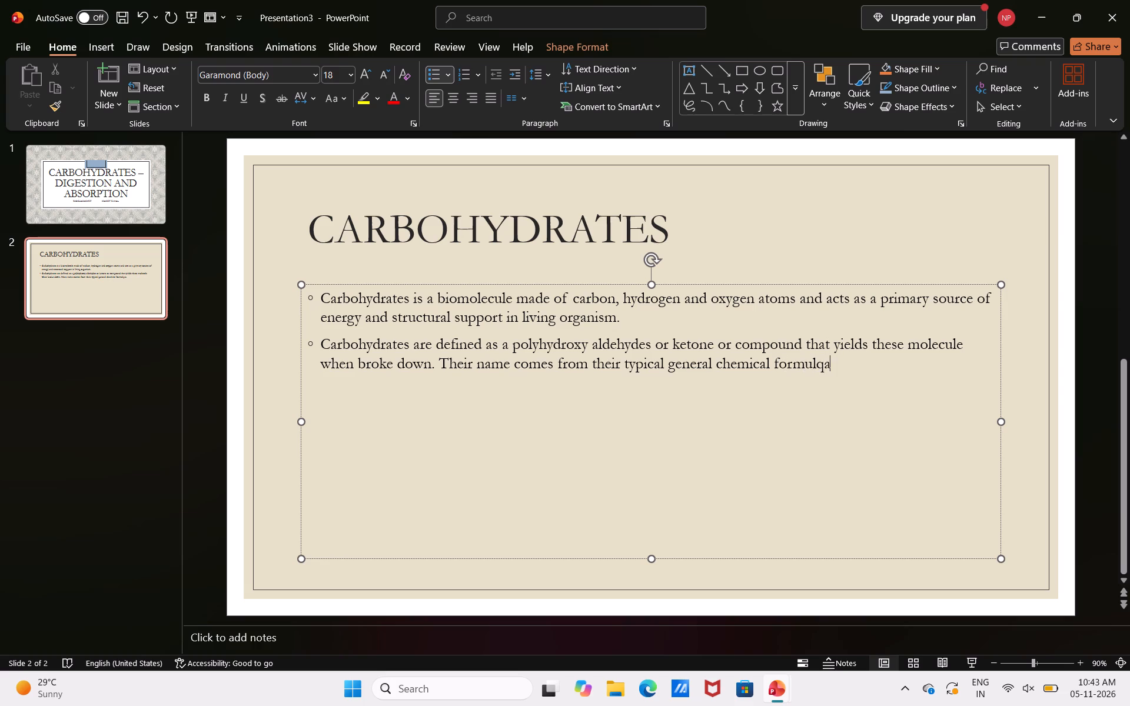
pyautogui.press('BackSpace')
pyautogui.press('BackSpace')
pyautogui.write('a')
pyautogui.press('space')
# Add the general formula "Cn(h2o)n" after "chemical formula" in the second bullet.
pyautogui.write('cn')
pyautogui.press('BackSpace')
pyautogui.press('Left')
pyautogui.press('Left')
pyautogui.press('BackSpace')
pyautogui.press('Right')
pyautogui.press('Right')
pyautogui.write('(h2')
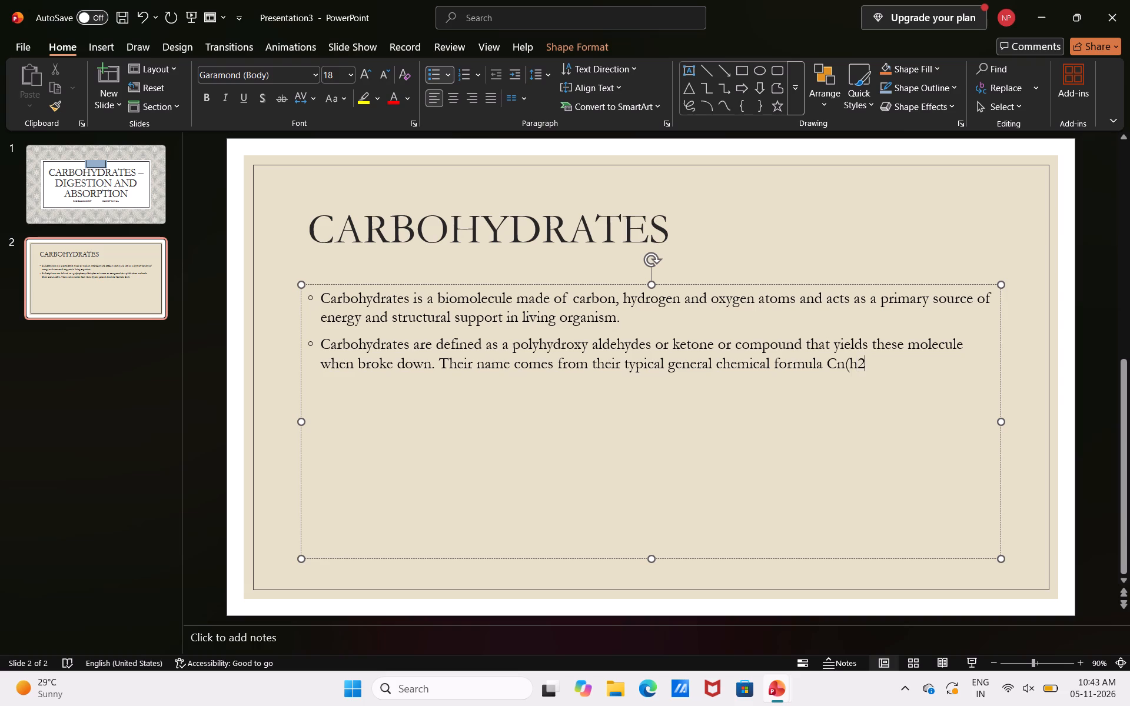
pyautogui.press('o')
pyautogui.write(')_')
pyautogui.press('BackSpace')
pyautogui.press('n')
# Finish the second bullet with the words meaning "hydrated carbon", keeping the last two words in quotation marks and ending with a period.
pyautogui.press('space')
pyautogui.write('meaa')
pyautogui.press('BackSpace')
pyautogui.write('nig')
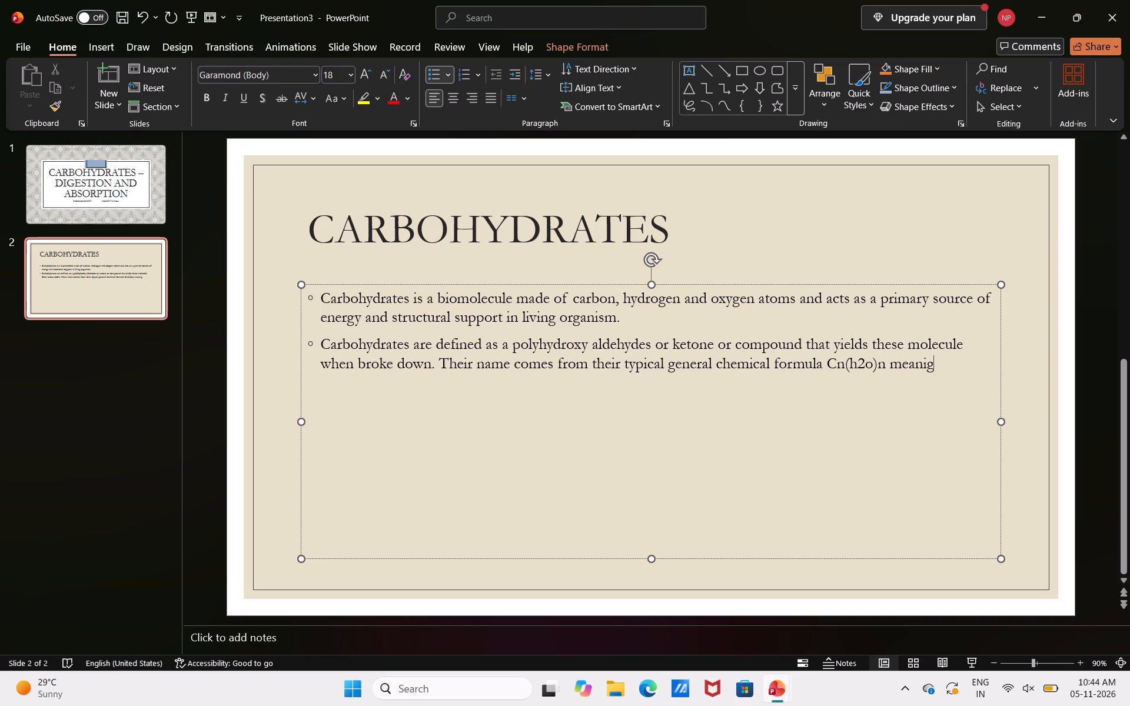
pyautogui.press('BackSpace')
pyautogui.write('ng')
pyautogui.press('space')
pyautogui.hotkey('shift', '"')
pyautogui.write('hyd')
pyautogui.write('rated')
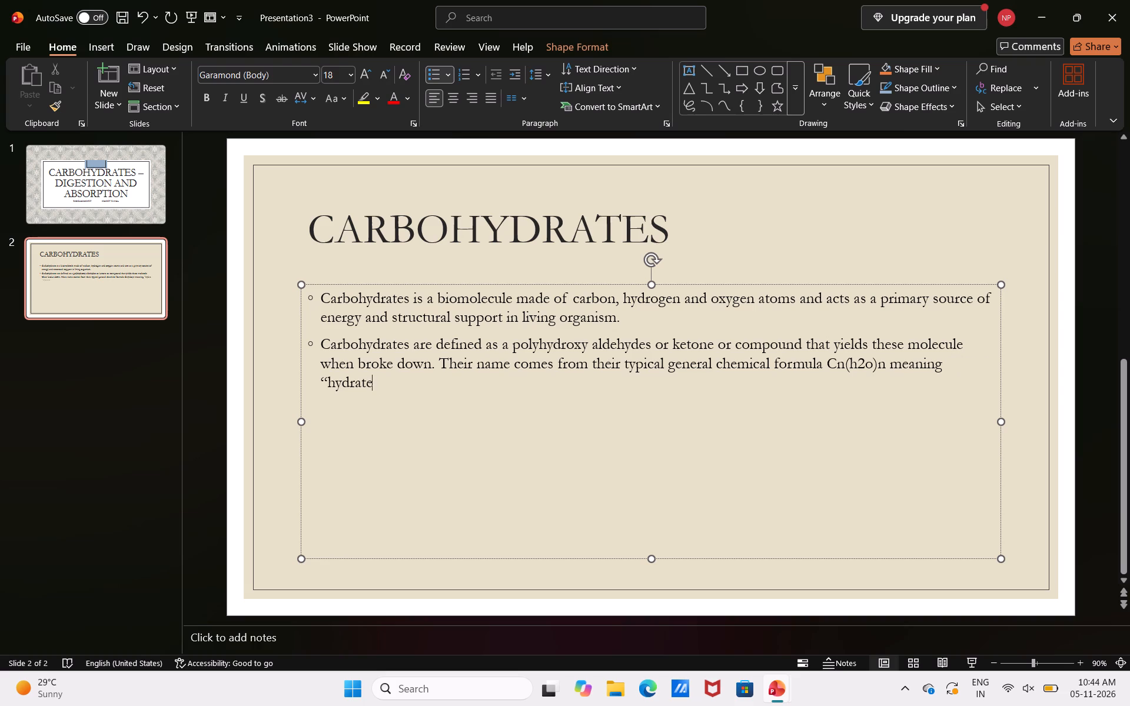
pyautogui.press('space')
pyautogui.write('carbon')
pyautogui.hotkey('shift', '"')
pyautogui.press('.')
# Add a third bullet to the CARBOHYDRATES slide reading "4 types based on sugar molecule".
pyautogui.press('Return')
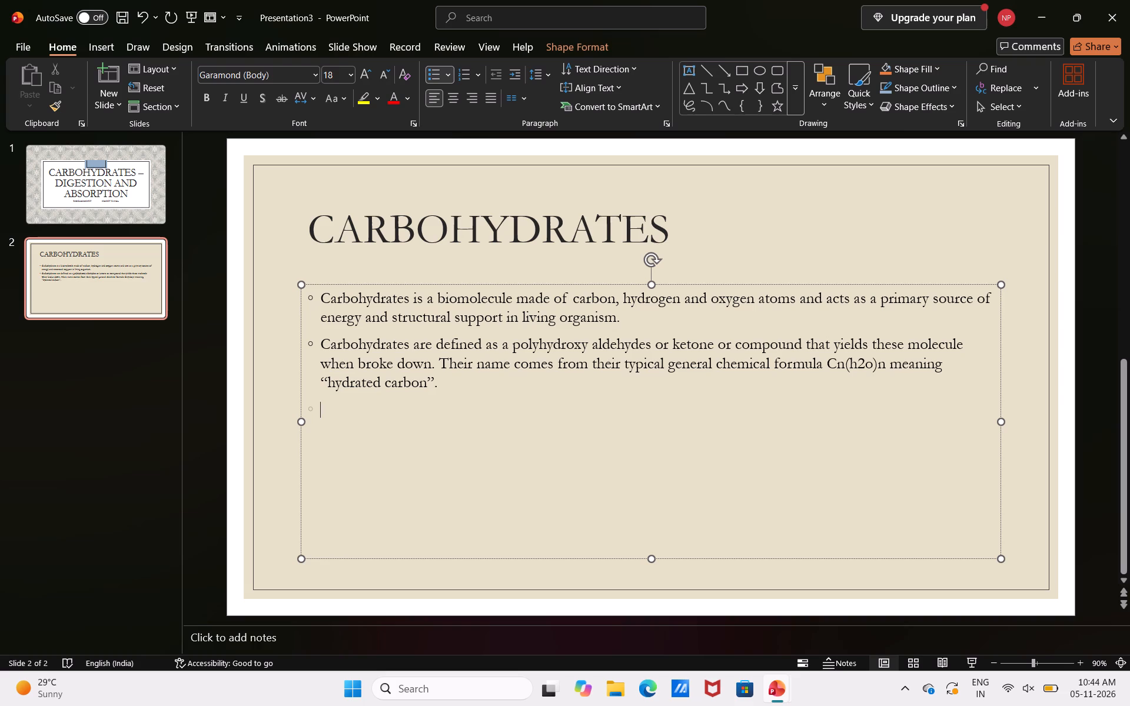
pyautogui.write('4')
pyautogui.press('space')
pyautogui.write('types based')
pyautogui.press('space')
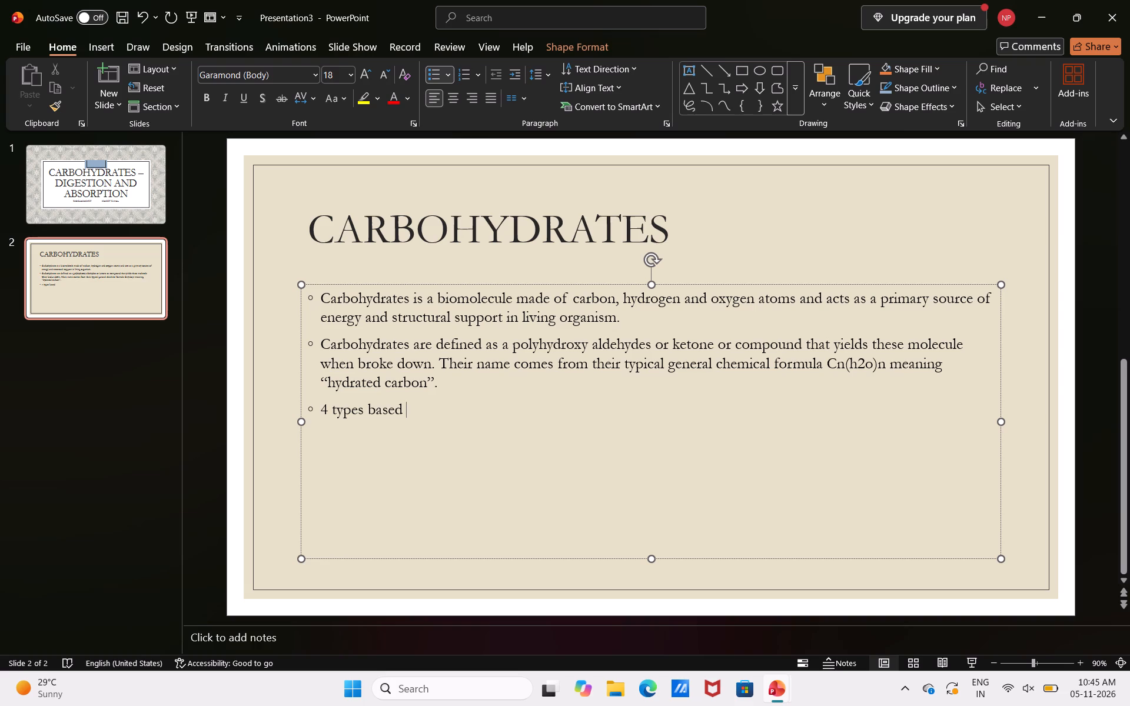
pyautogui.write('on sygar molel')
pyautogui.press('BackSpace')
pyautogui.press('BackSpace')
pyautogui.press('BackSpace')
pyautogui.press('BackSpace')
pyautogui.press('BackSpace')
pyautogui.press('BackSpace')
pyautogui.press('BackSpace')
pyautogui.press('BackSpace')
pyautogui.press('BackSpace')
pyautogui.press('BackSpace')
pyautogui.write('ugar moleculen')
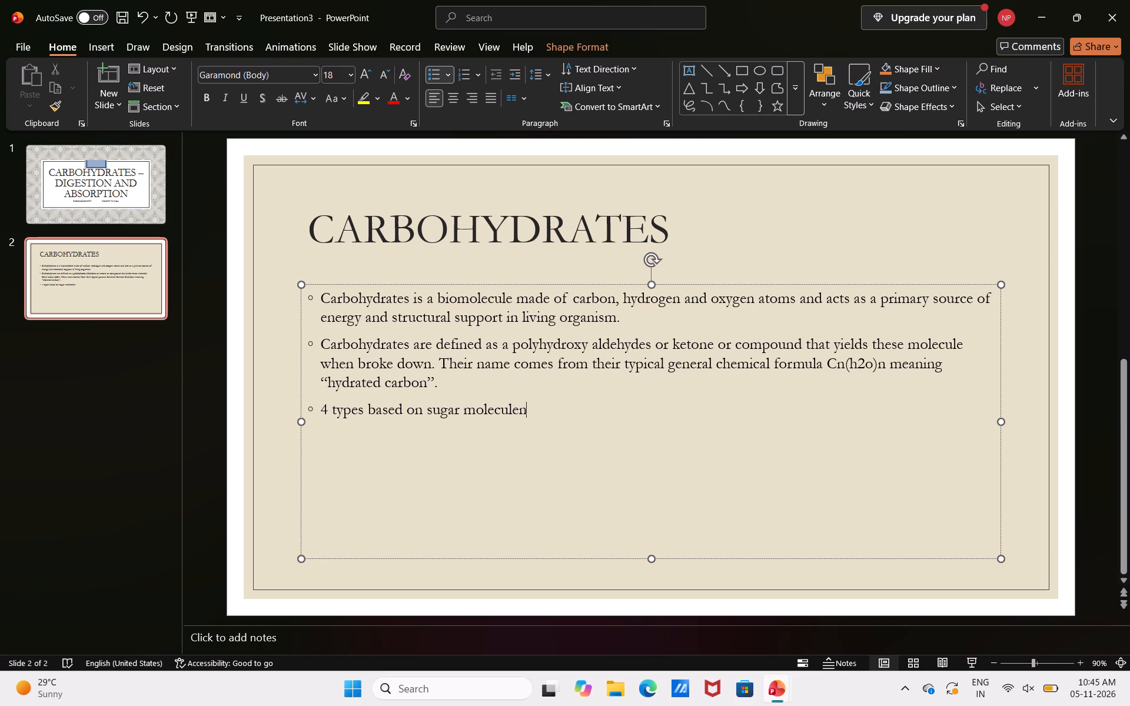
pyautogui.press('BackSpace')
# Add the first two carbohydrate types as separate bullets below the third one: "Monosaccharide" and "Diasachharide".
pyautogui.press('Return')
pyautogui.press(',')
pyautogui.press('BackSpace')
pyautogui.write('mono')
pyautogui.write('saccharide')
pyautogui.press('space')
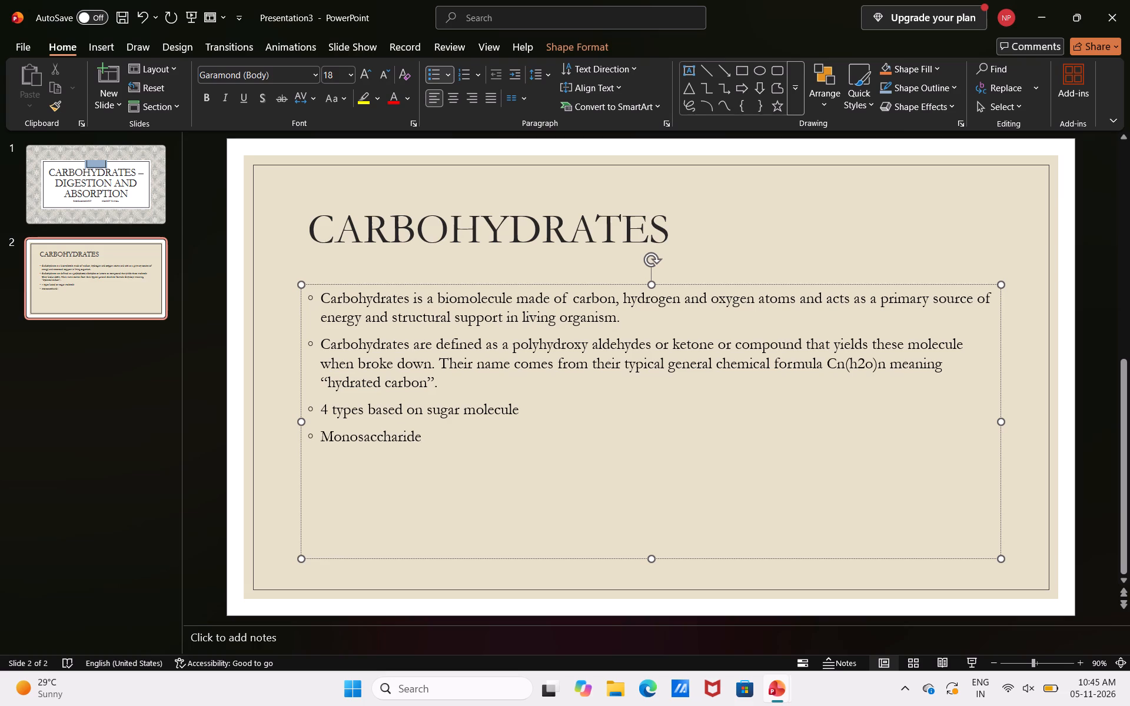
pyautogui.press('Return')
pyautogui.press('p')
pyautogui.press('BackSpace')
pyautogui.write('diasa')
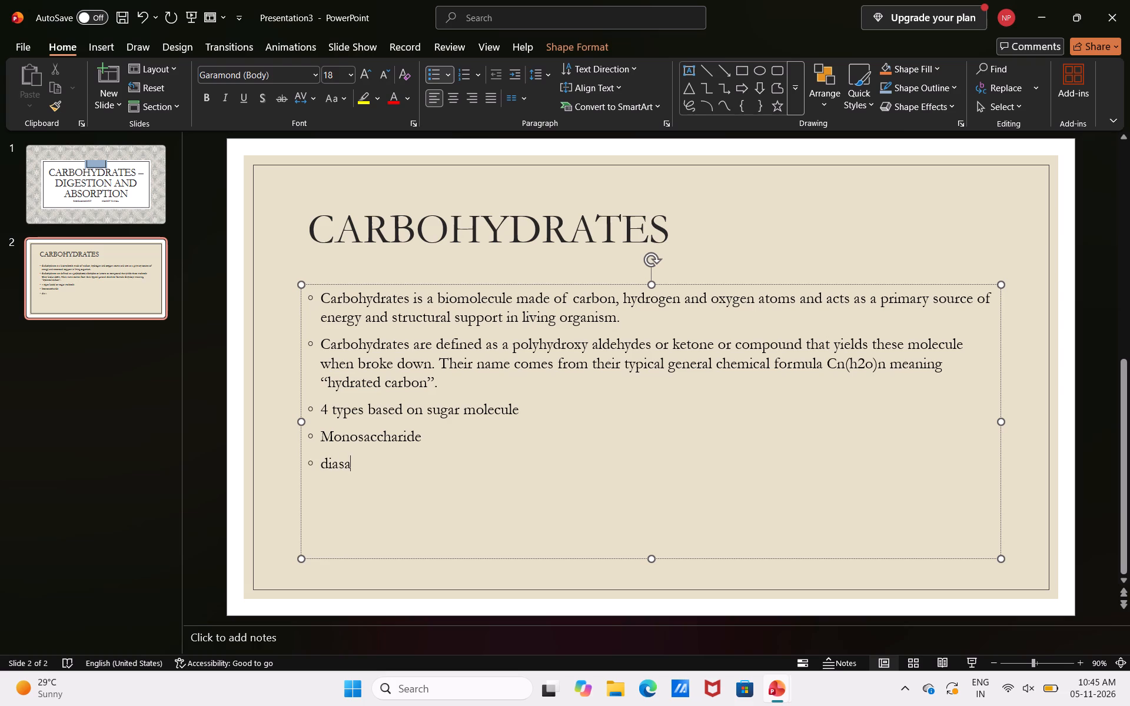
pyautogui.write('chharide')
pyautogui.press('space')
# Add the remaining two carbohydrate types as separate bullets: "Oligosaccharides" and "polysachharides".
pyautogui.press('Return')
pyautogui.write('oligosaccc')
pyautogui.press('BackSpace')
pyautogui.write('harides')
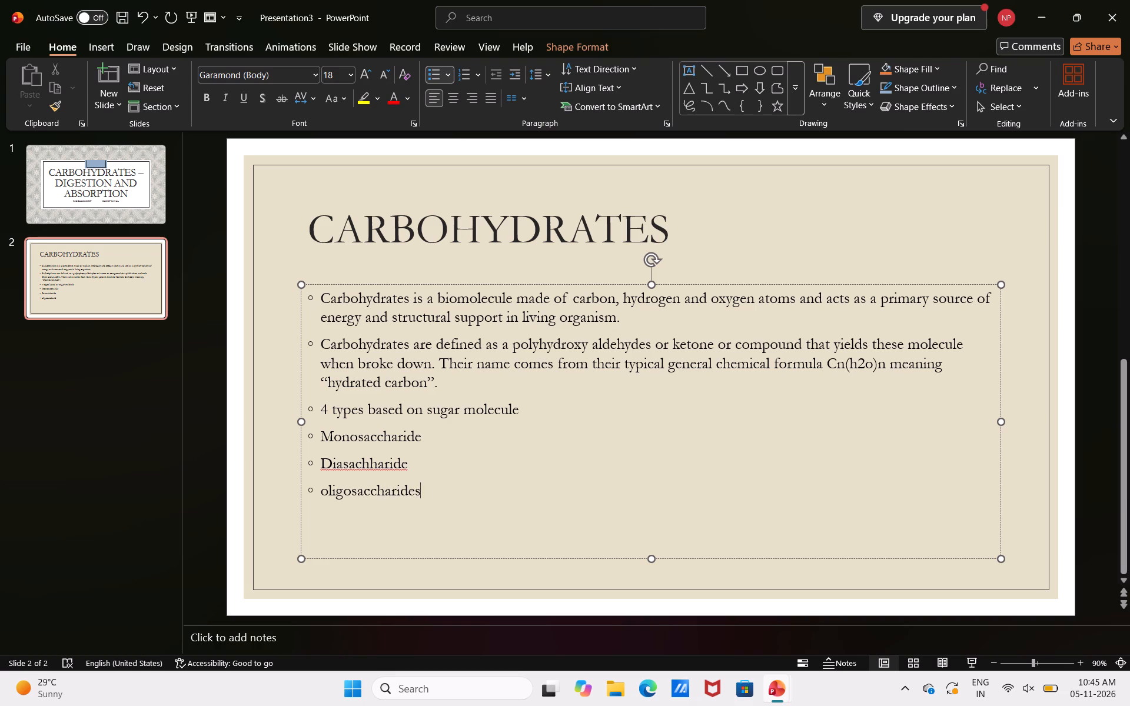
pyautogui.press('Return')
pyautogui.write('polysachharo')
pyautogui.press('BackSpace')
pyautogui.write('ids')
pyautogui.press('BackSpace')
pyautogui.write('es')
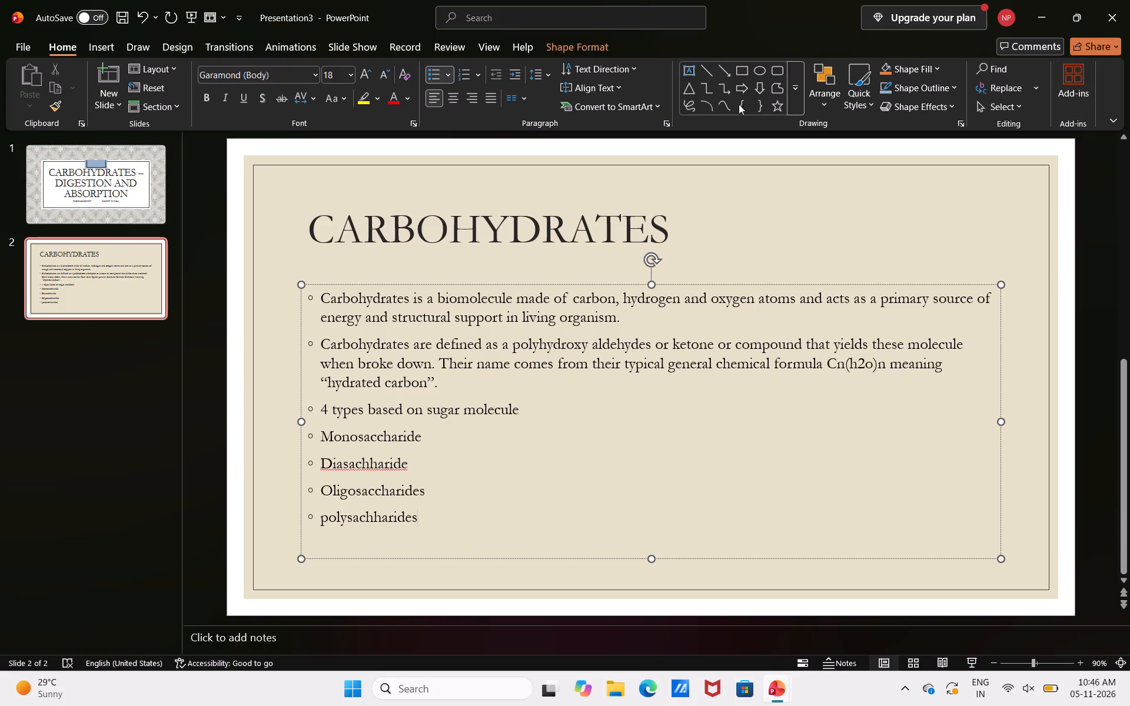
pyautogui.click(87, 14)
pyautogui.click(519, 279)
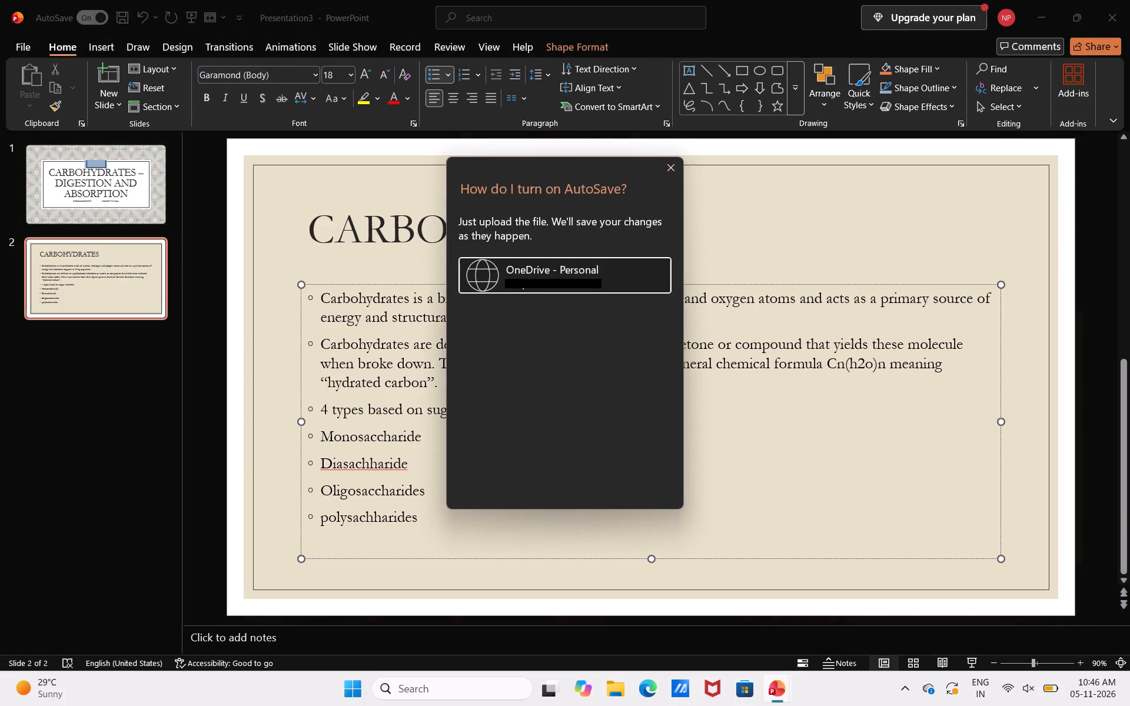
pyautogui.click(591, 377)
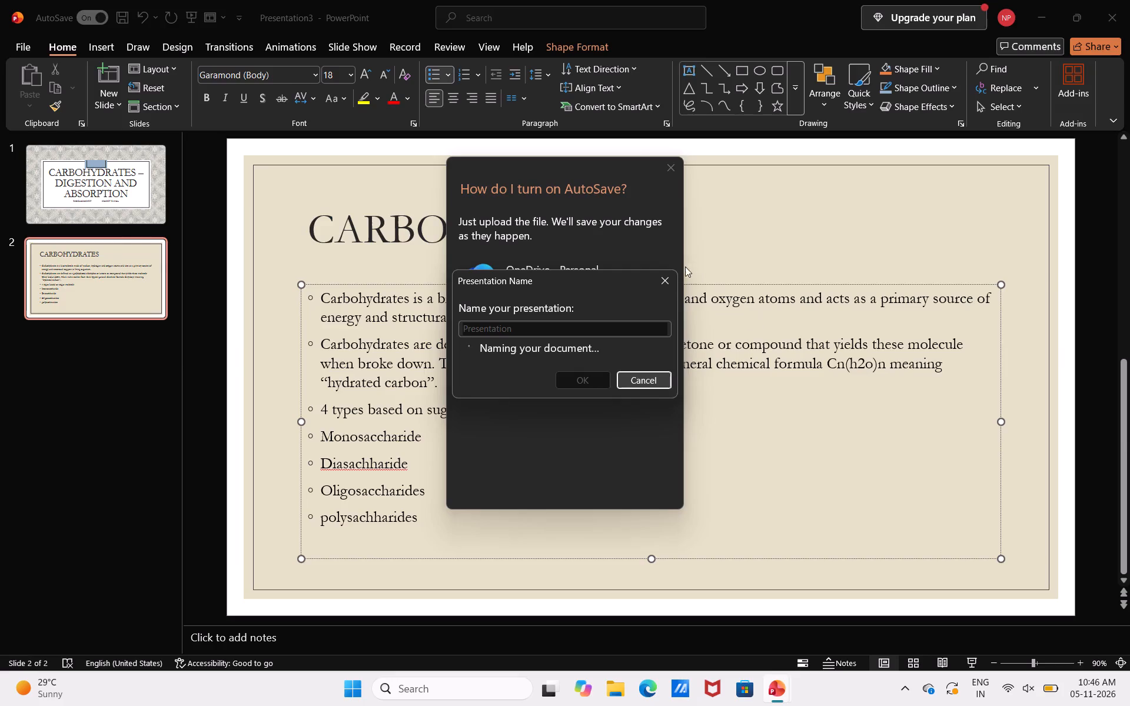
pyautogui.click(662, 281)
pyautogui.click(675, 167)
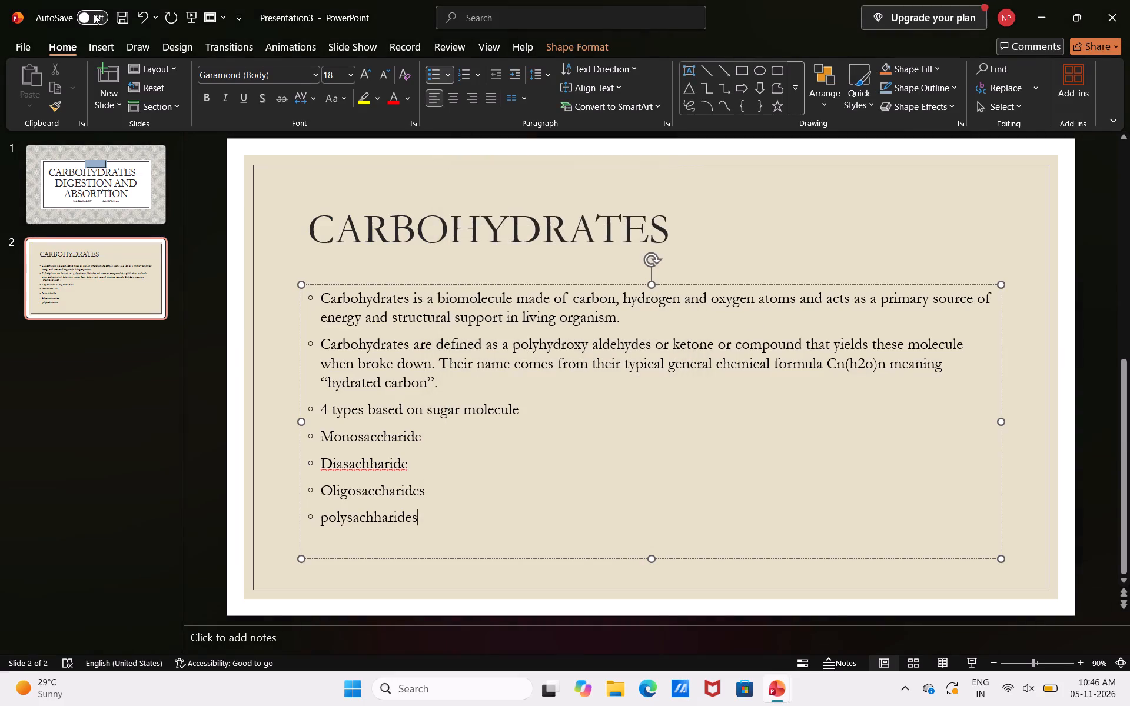
# Turn on AutoSave by uploading the file to the personal OneDrive under the name "Presentation".
pyautogui.click(94, 14)
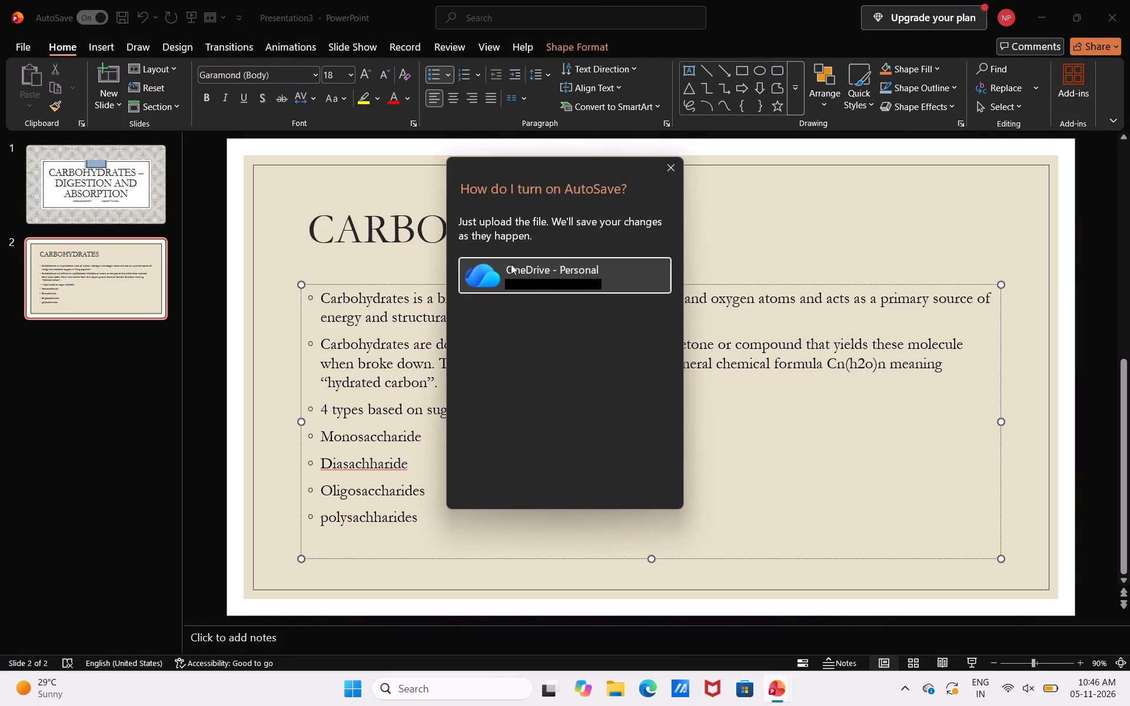
pyautogui.click(509, 268)
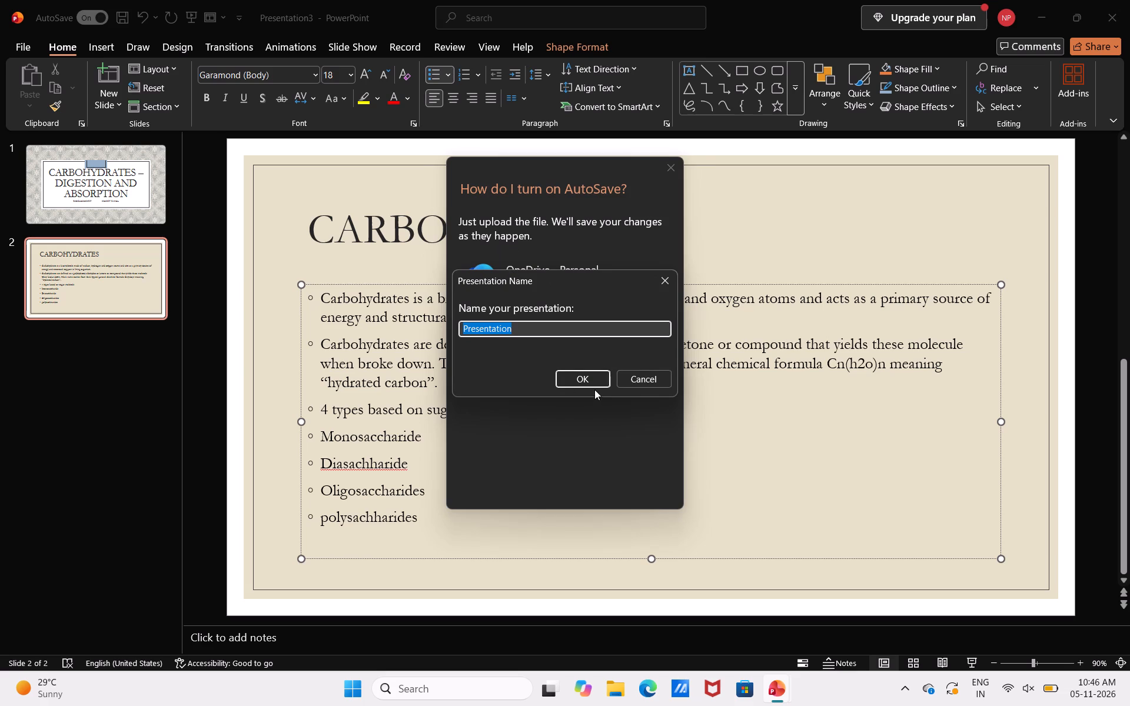
pyautogui.click(587, 385)
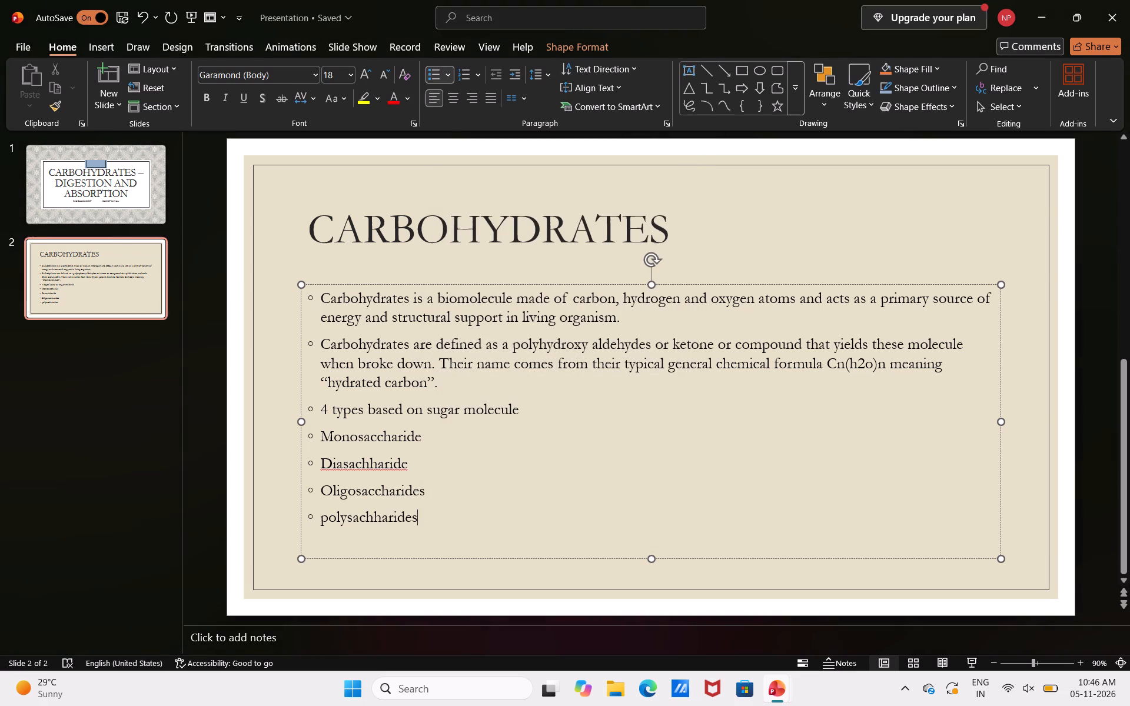
# Close the saved carbohydrates presentation and the other open window, the blank Presentation1.
pyautogui.click(1129, 1)
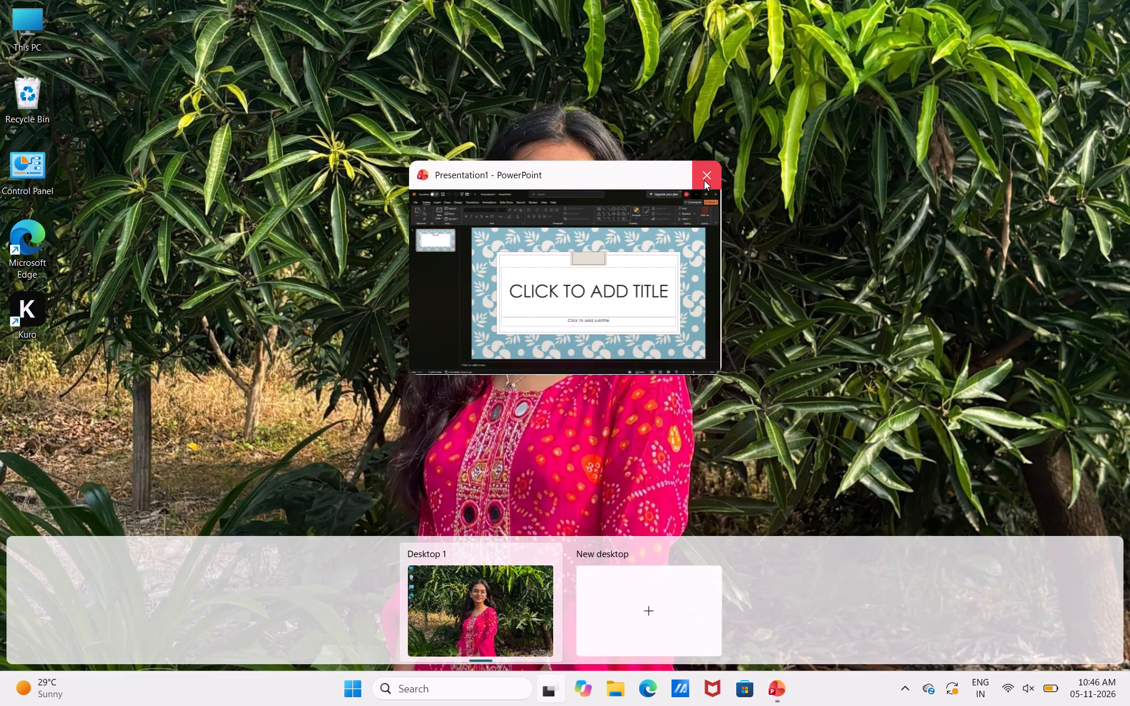
pyautogui.click(706, 178)
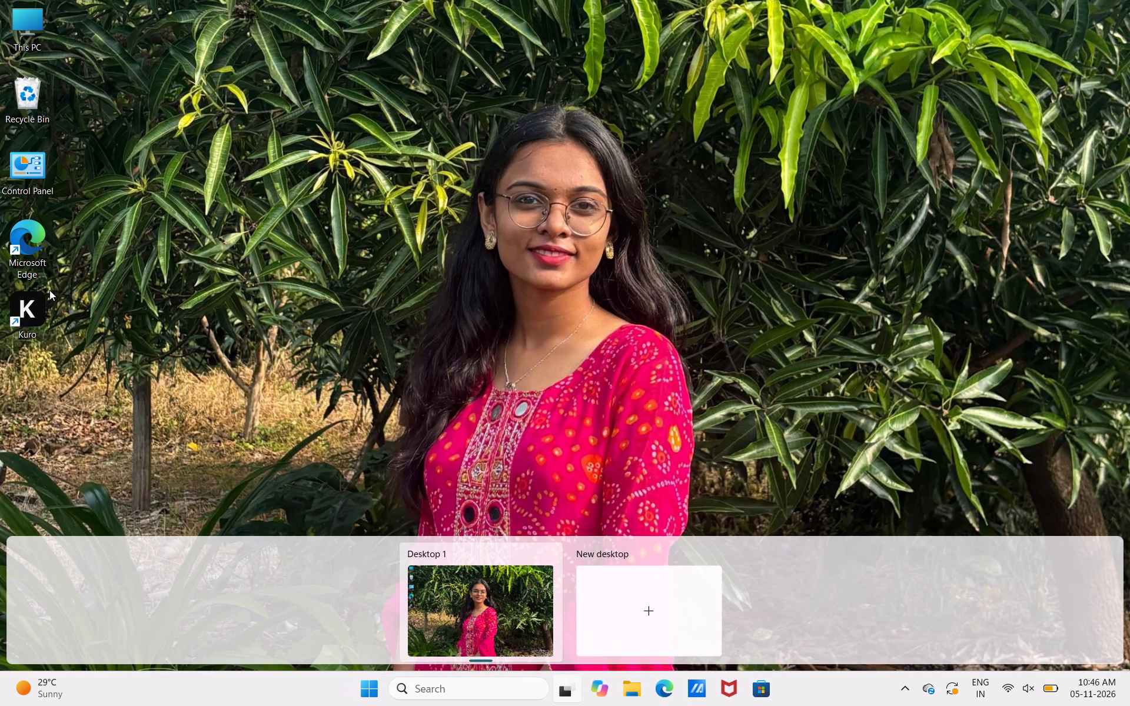
# Launch the Kuro app from the desktop.
pyautogui.doubleClick(39, 294)
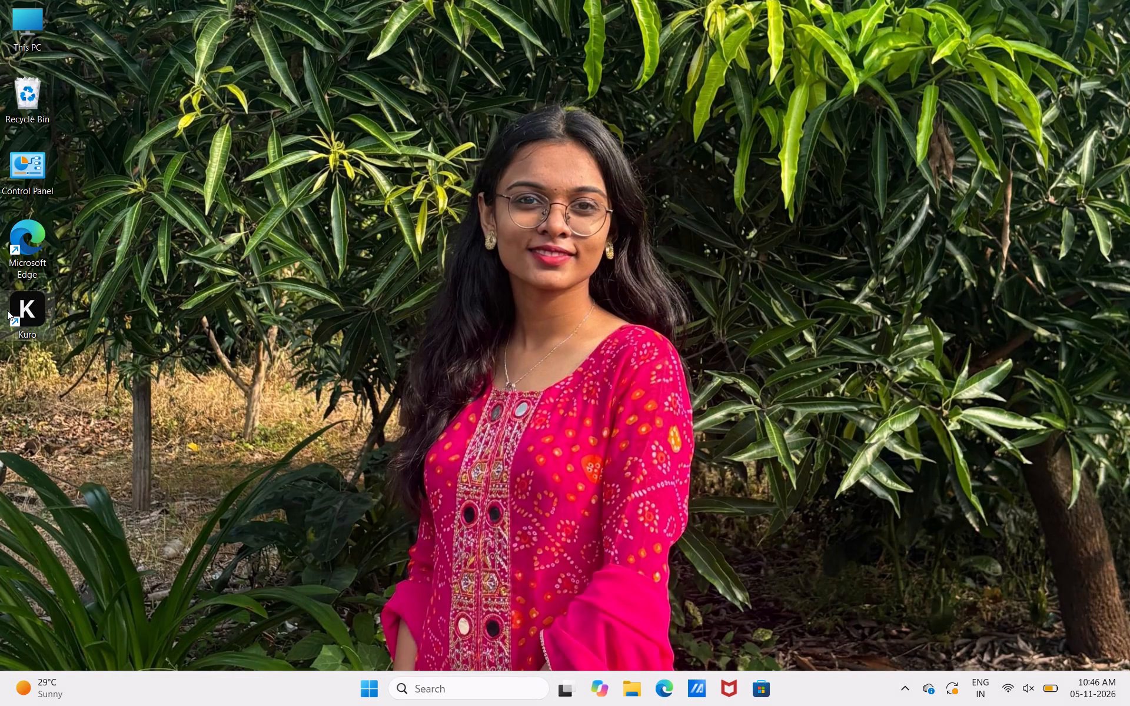
pyautogui.moveTo(48, 301); pyautogui.dragTo(34, 302)
pyautogui.doubleClick(34, 302)
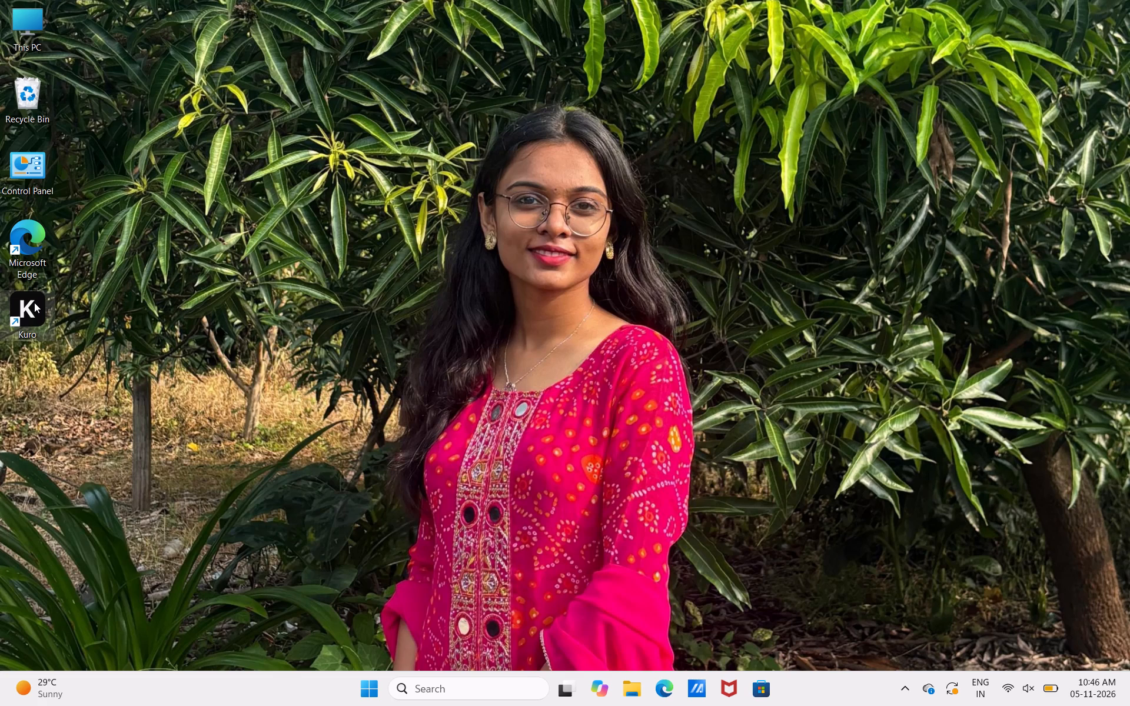
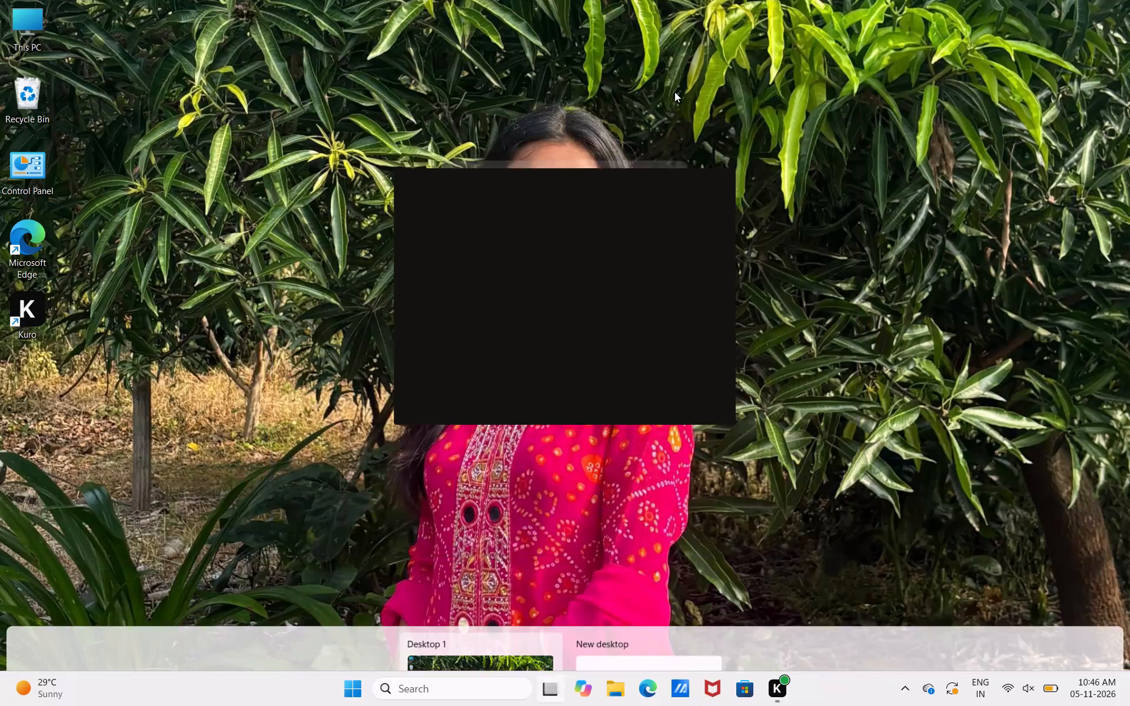
# Close the Kuro window and return to the plain desktop.
pyautogui.click(675, 169)
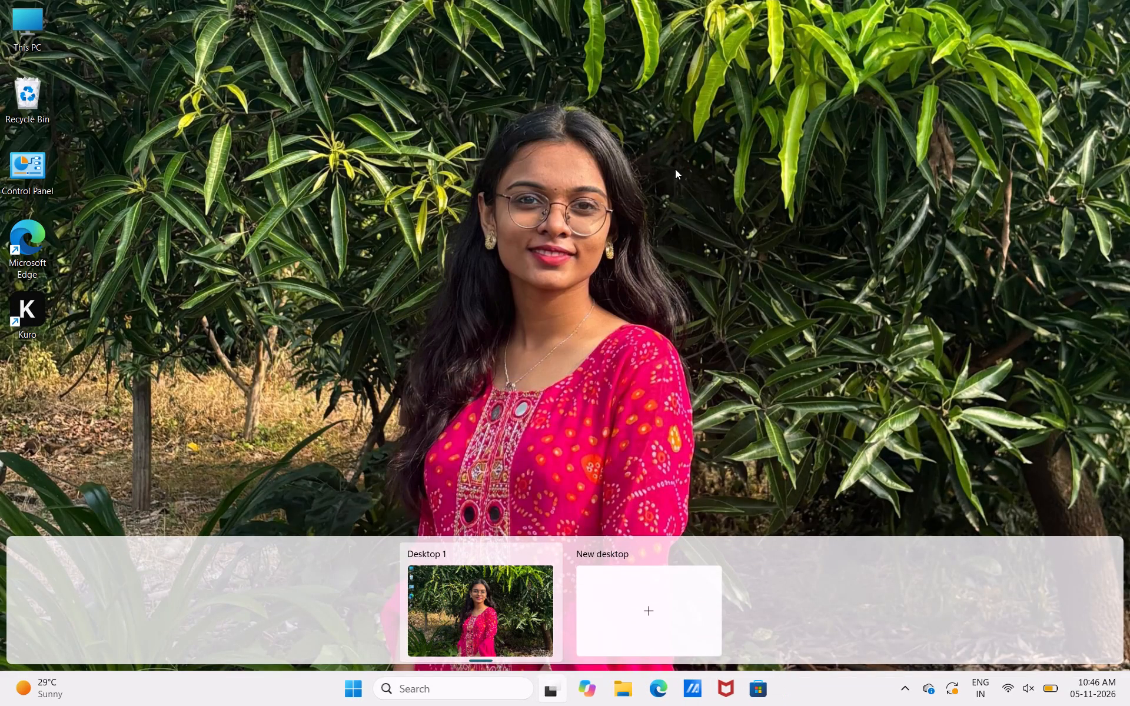
pyautogui.click(617, 341)
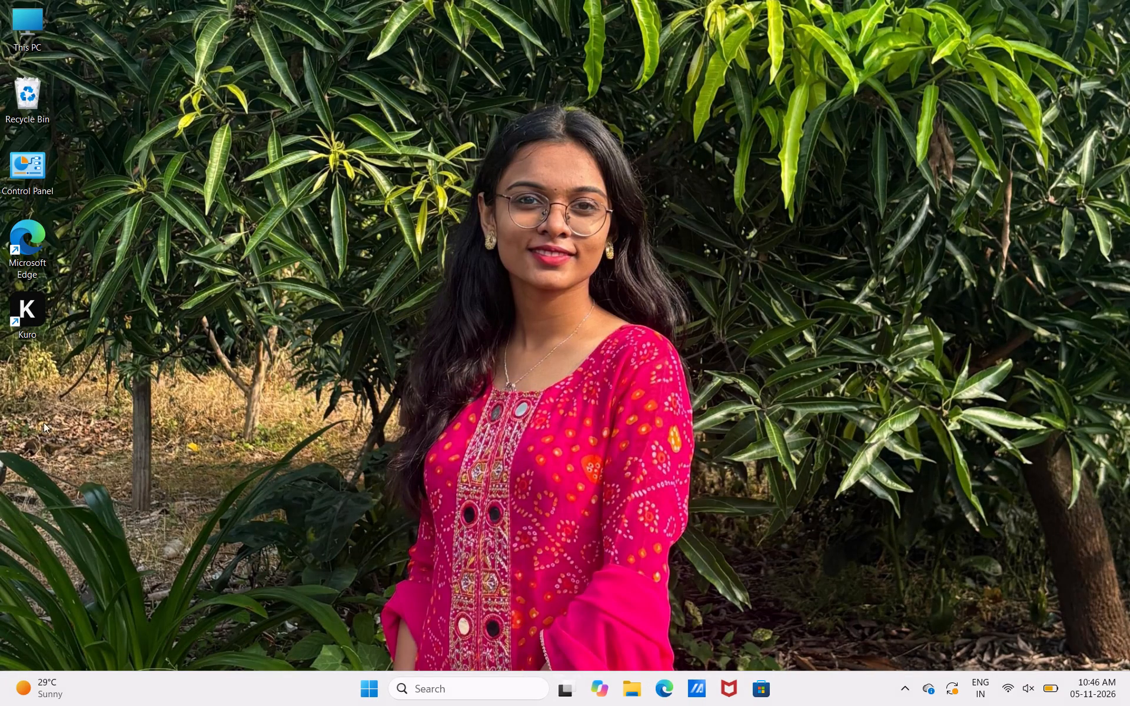
# Refresh the desktop.
pyautogui.click(11, 321)
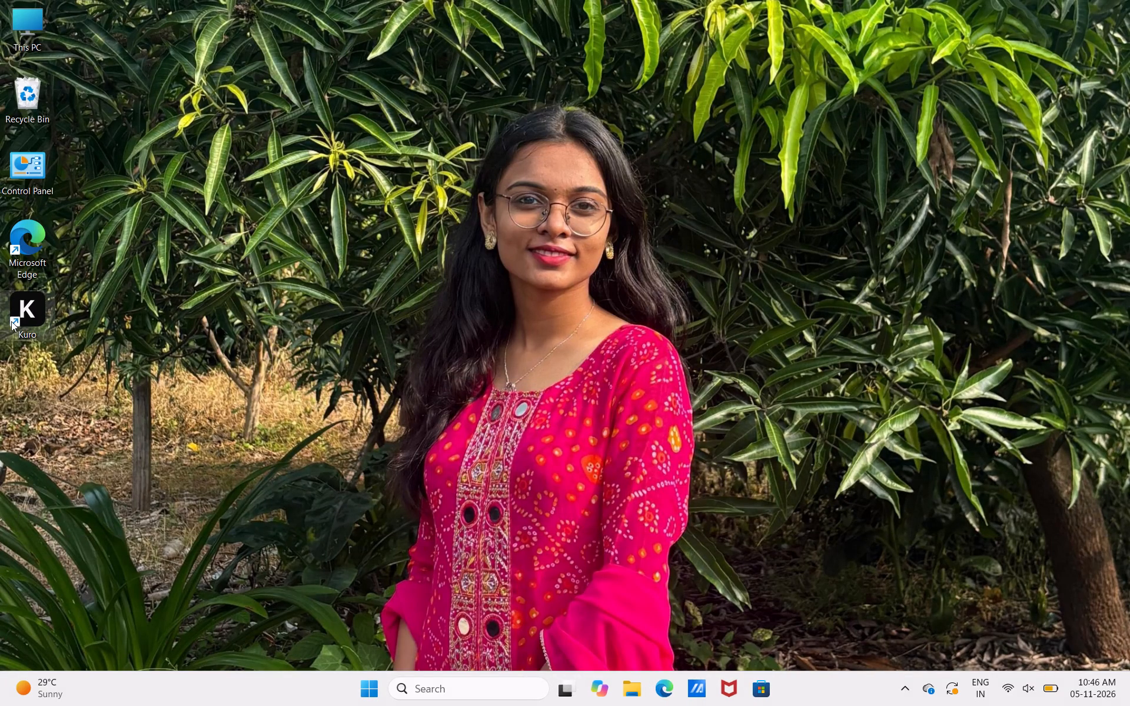
pyautogui.rightClick(88, 287)
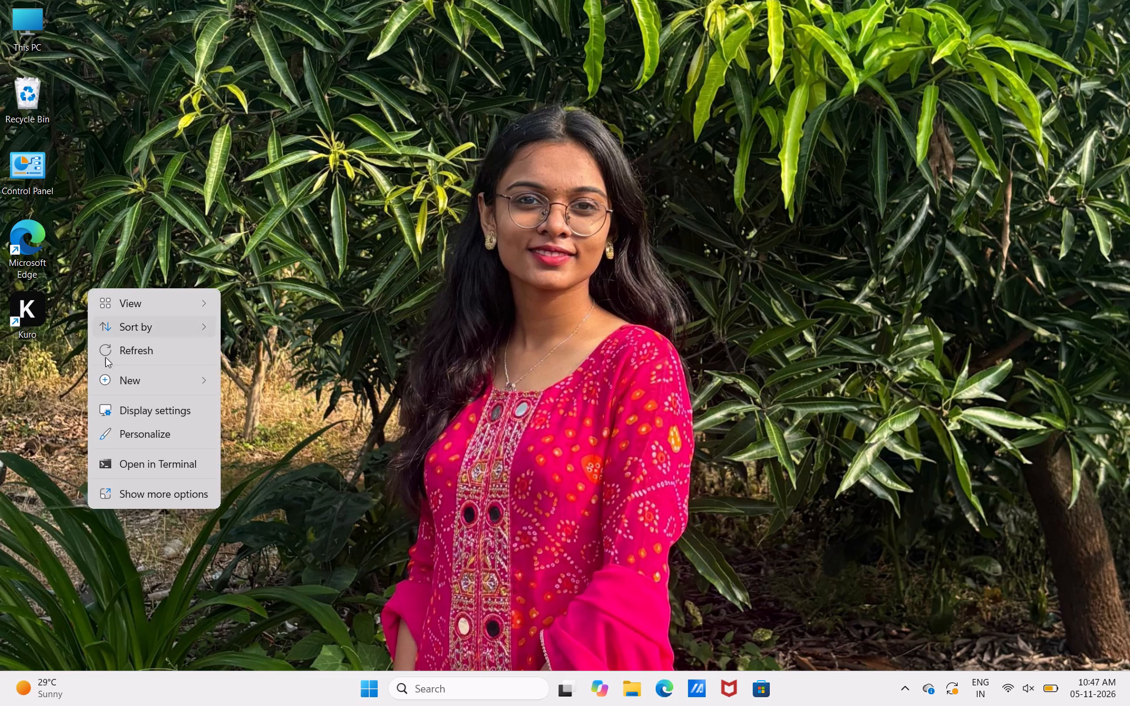
pyautogui.click(105, 349)
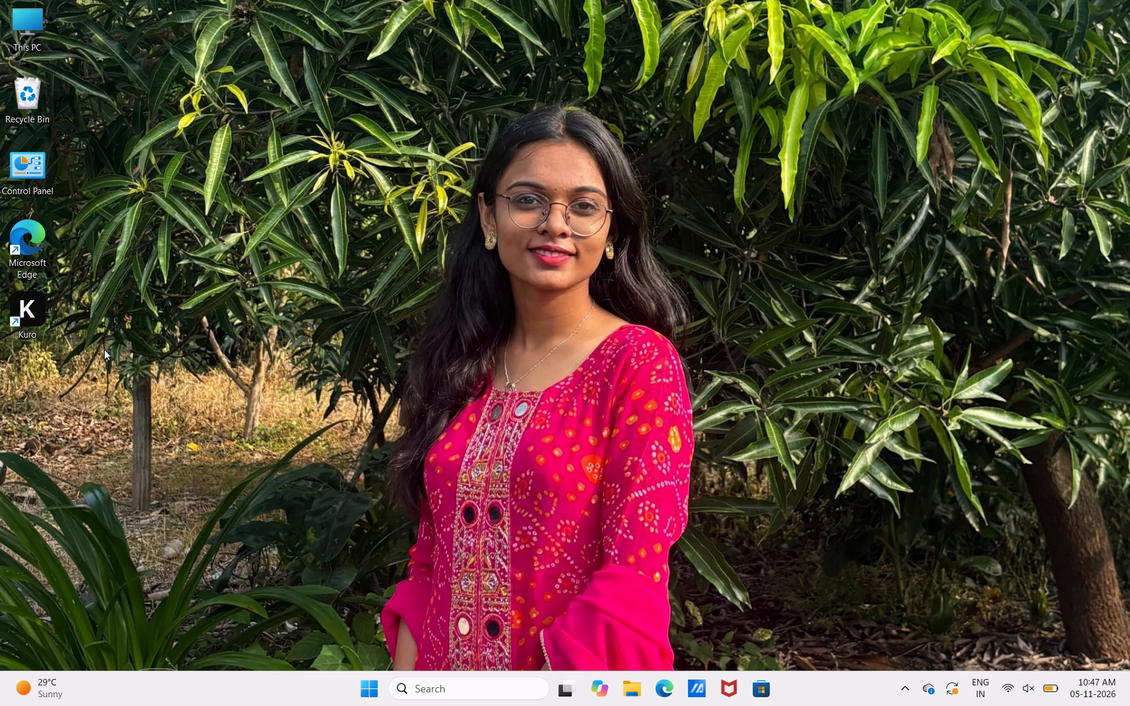
# Launch the Kuro app again from the desktop.
pyautogui.doubleClick(21, 302)
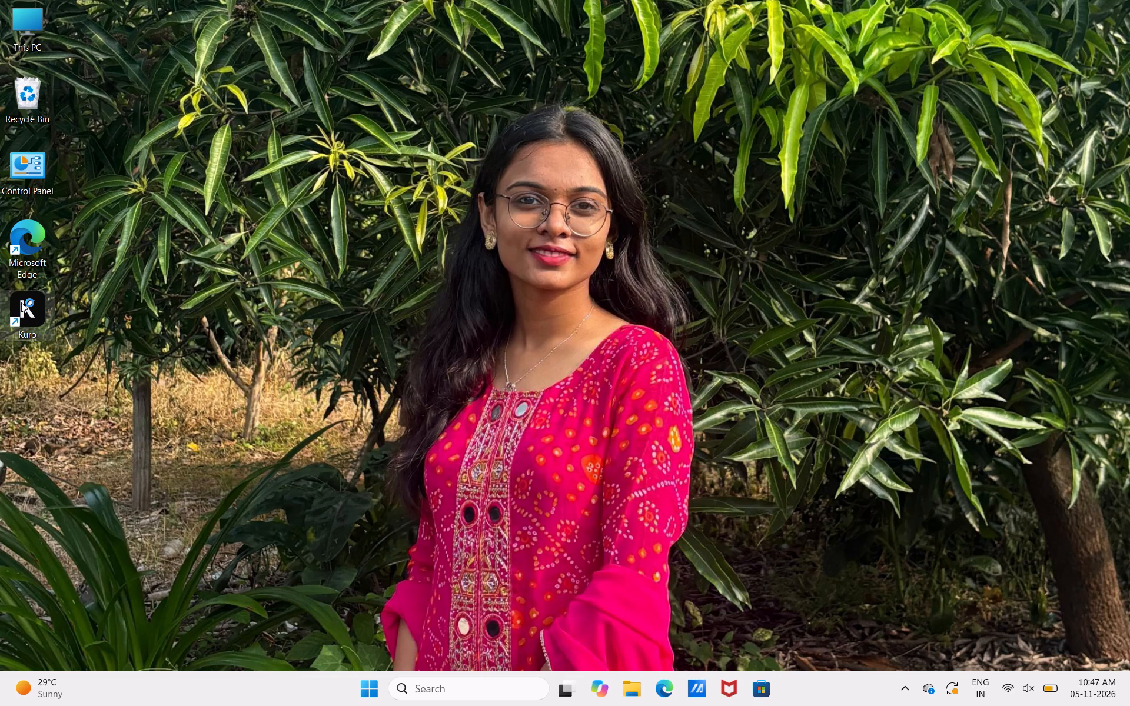